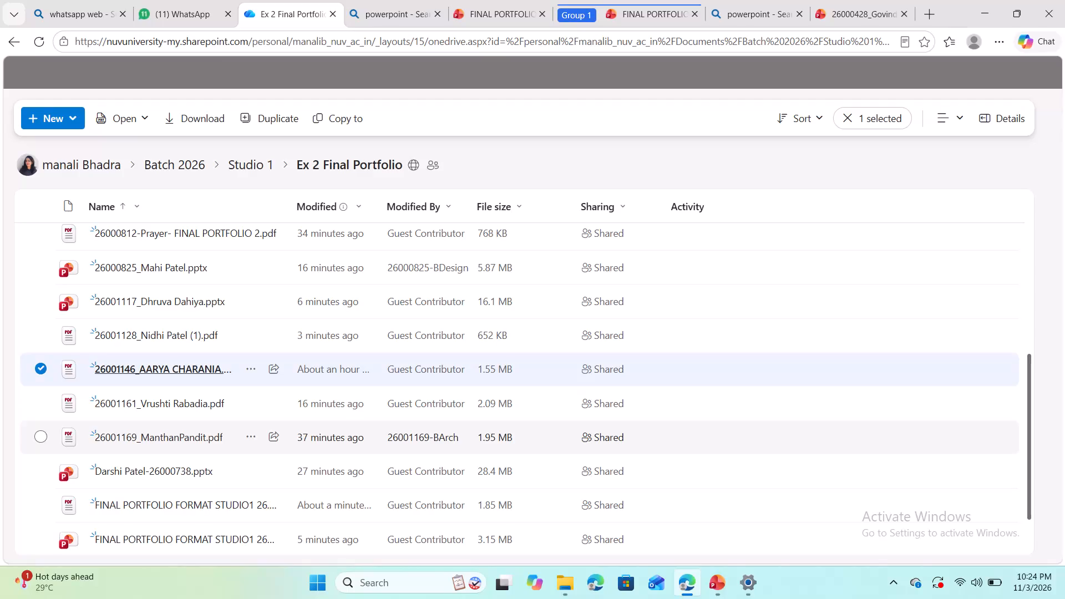
# Look through the portfolio files submitted in the Ex 2 Final Portfolio folder.
pyautogui.scroll(-1, 812, 315)
pyautogui.scroll(3, 812, 316)
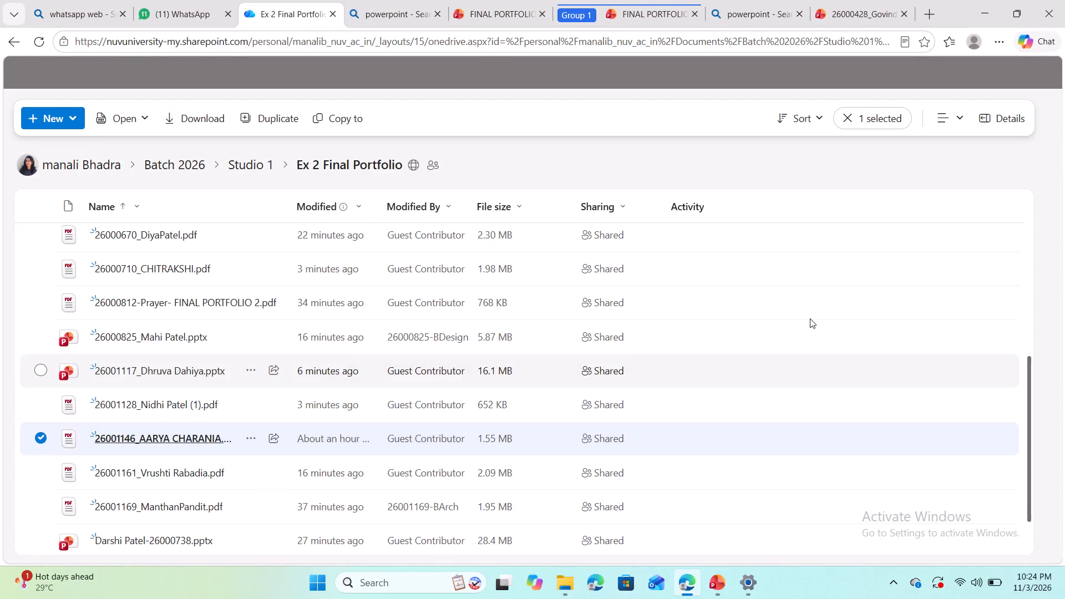
pyautogui.scroll(11, 810, 318)
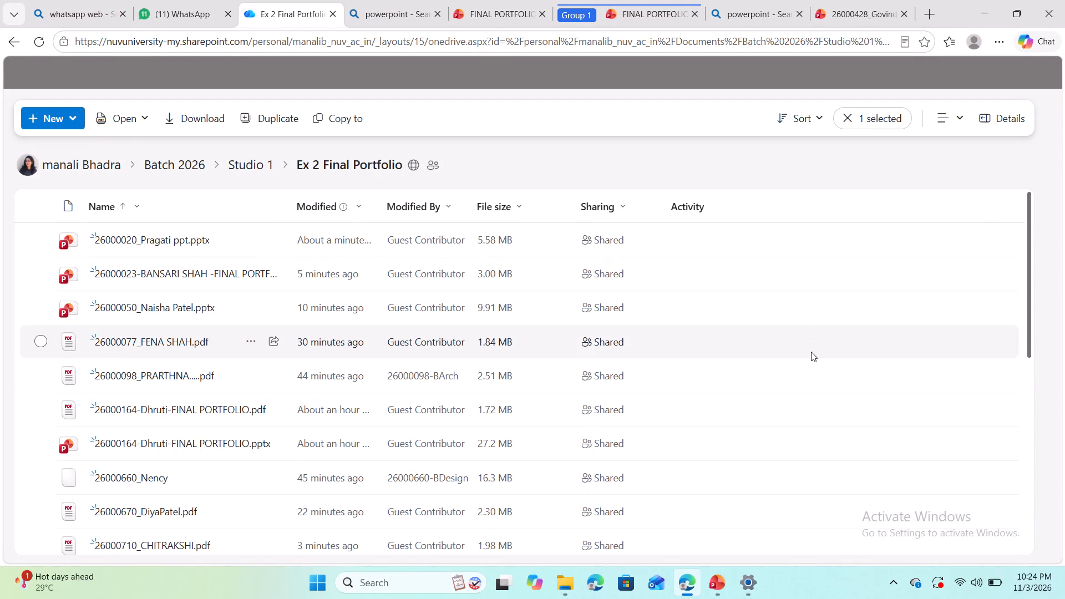
pyautogui.scroll(1, 811, 352)
pyautogui.scroll(3, 857, 377)
pyautogui.scroll(-1, 872, 352)
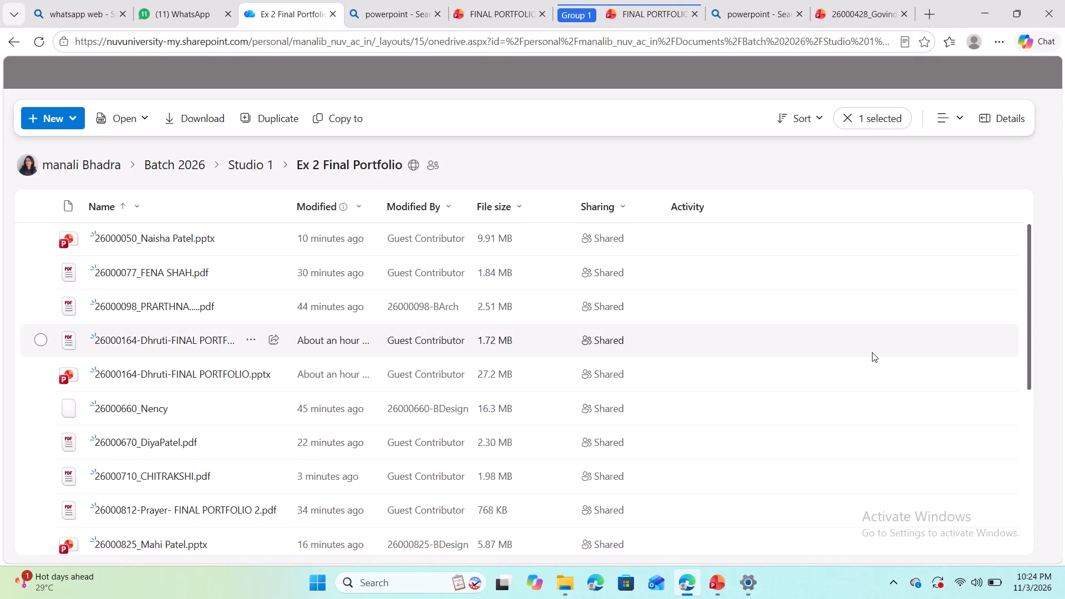
pyautogui.scroll(2, 872, 352)
pyautogui.scroll(-1, 873, 354)
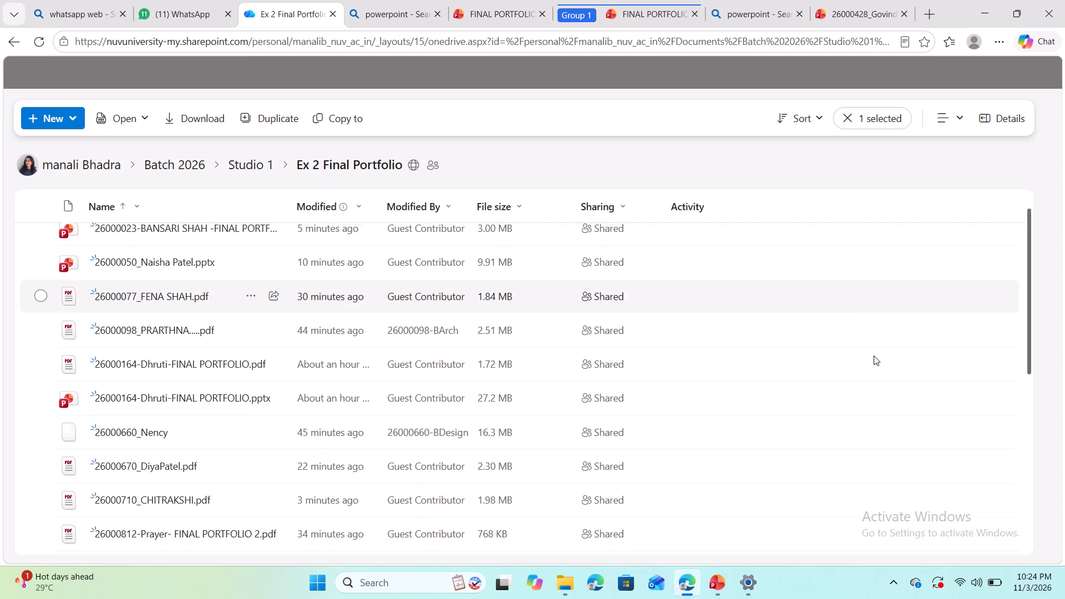
pyautogui.scroll(-8, 875, 357)
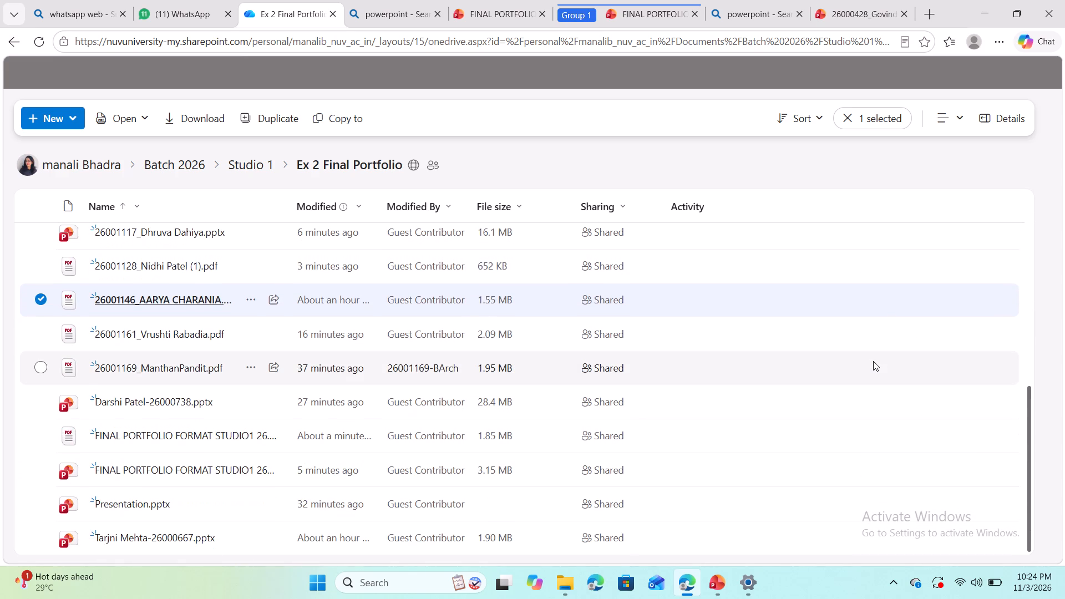
pyautogui.scroll(-4, 770, 428)
pyautogui.scroll(12, 770, 431)
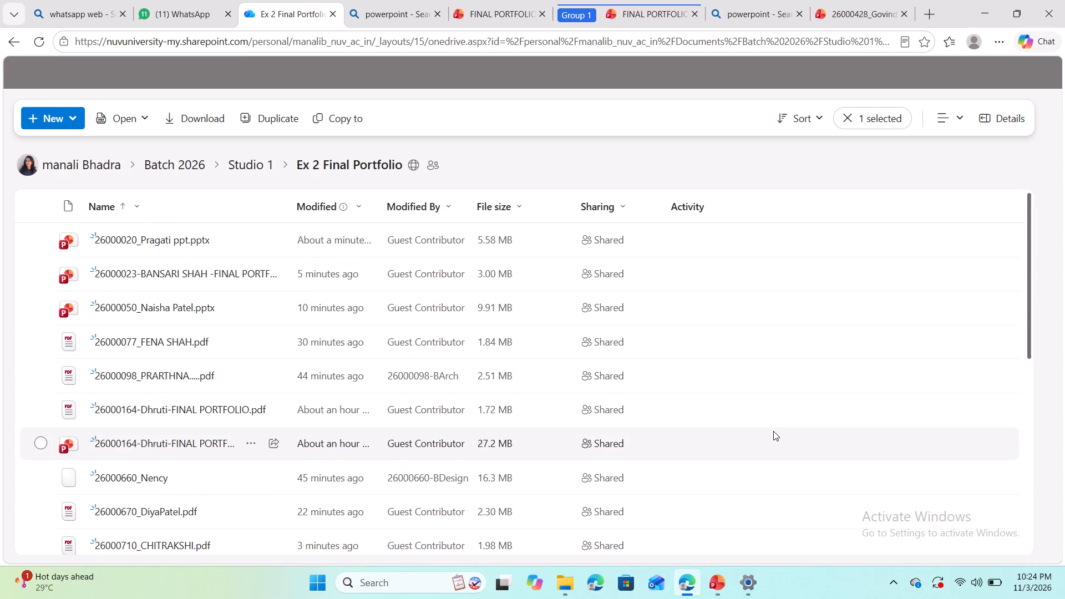
pyautogui.scroll(5, 773, 431)
pyautogui.scroll(-1, 773, 431)
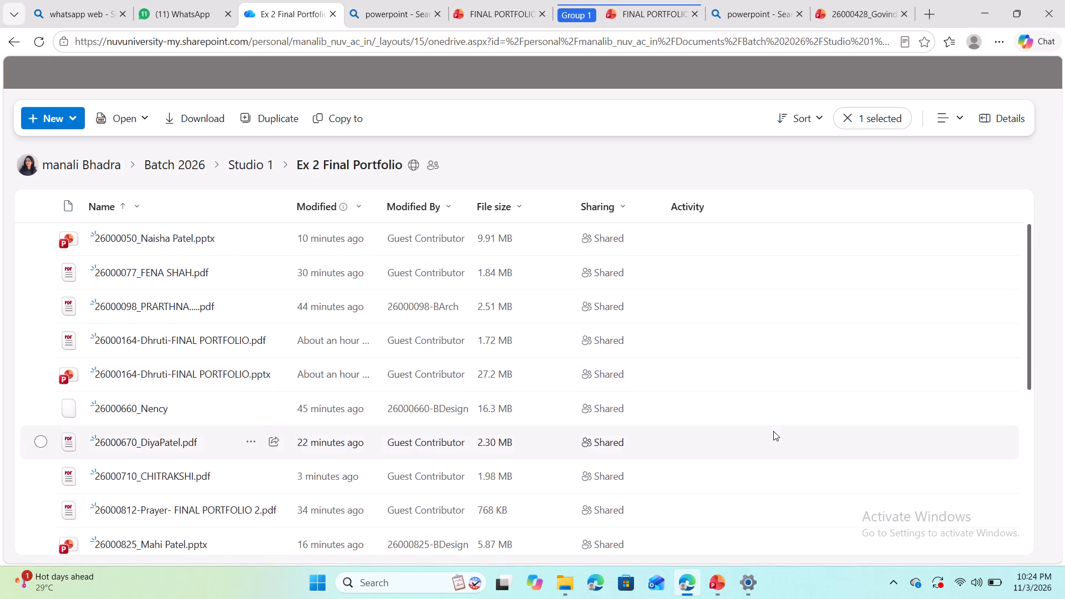
# Reload the Ex 2 Final Portfolio folder and check its file list.
pyautogui.click(43, 40)
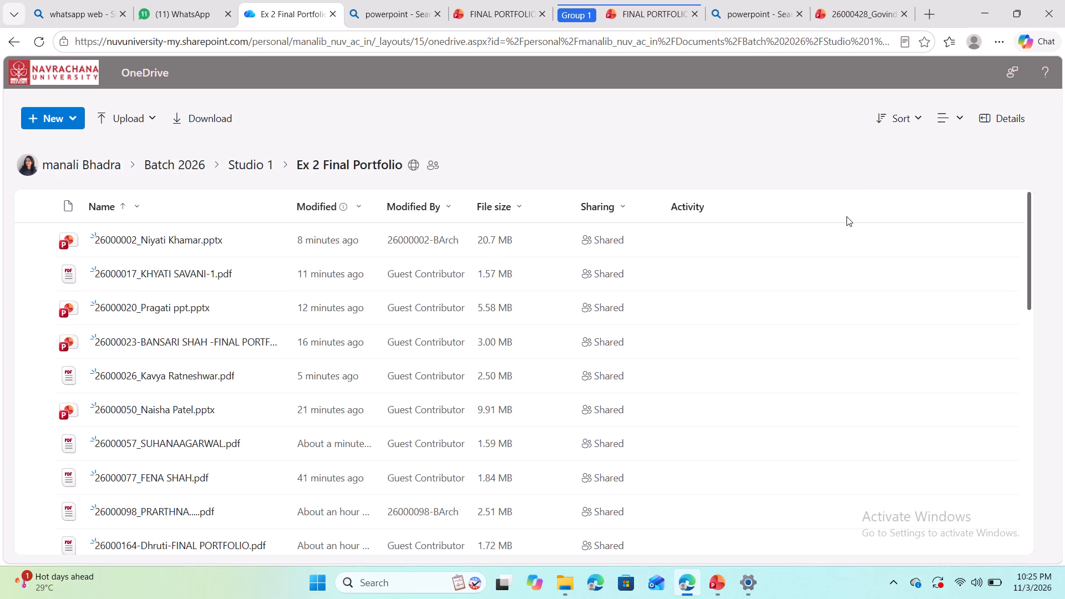
pyautogui.scroll(-4, 836, 220)
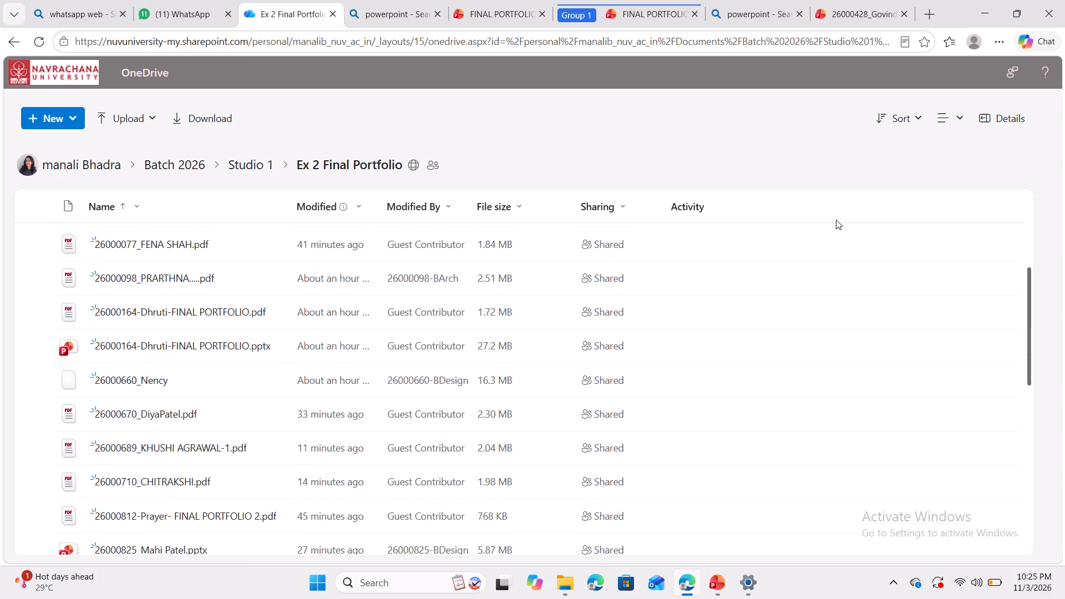
pyautogui.scroll(4, 836, 220)
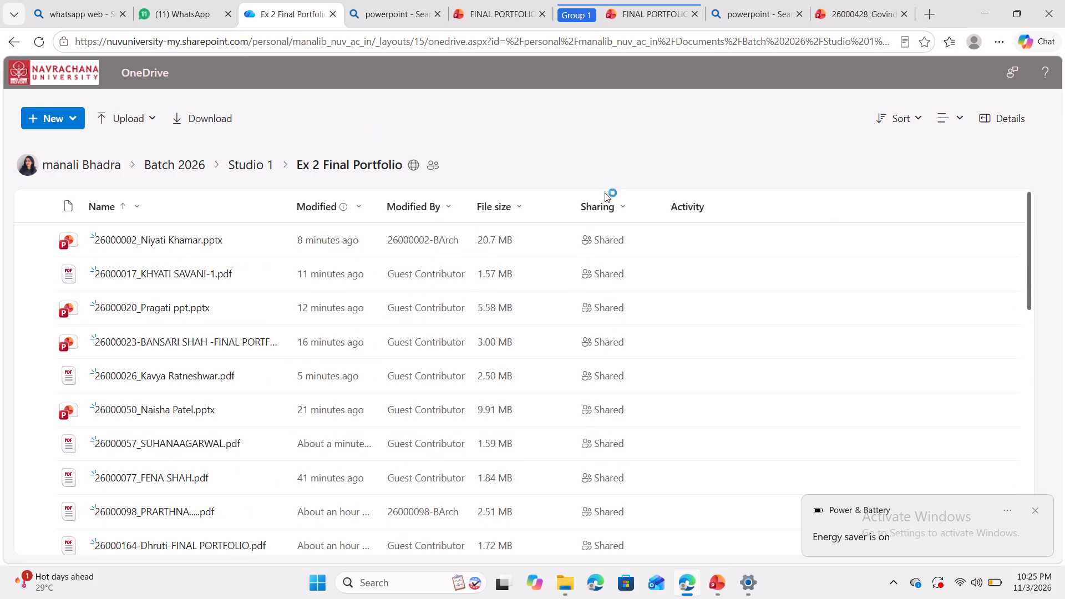
# Go up to the Studio 1 folder and reopen the Ex 2 Final Portfolio folder.
pyautogui.click(249, 160)
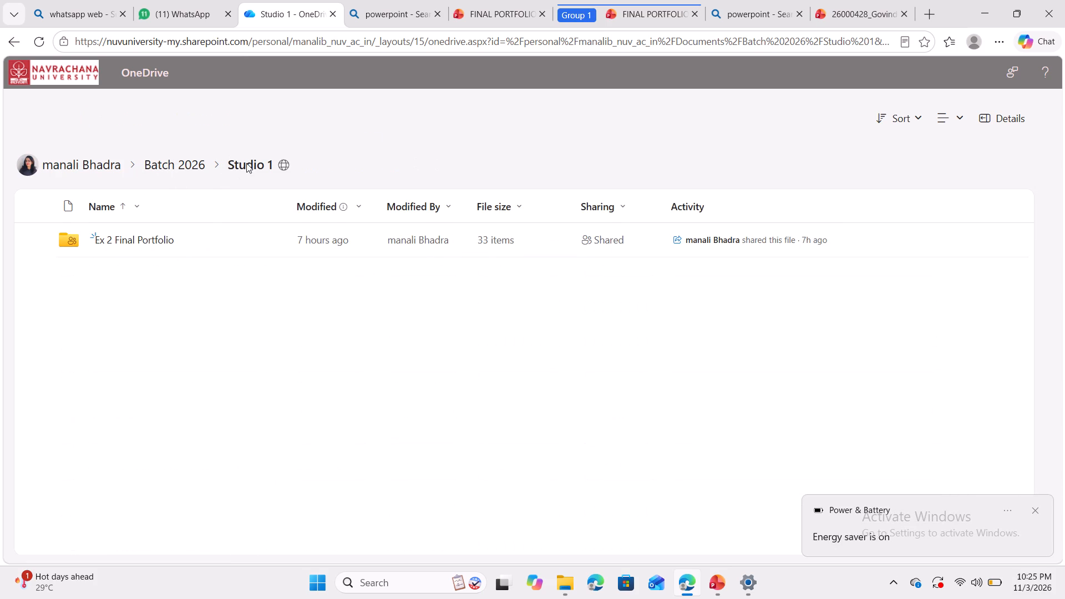
pyautogui.click(185, 238)
pyautogui.click(185, 238)
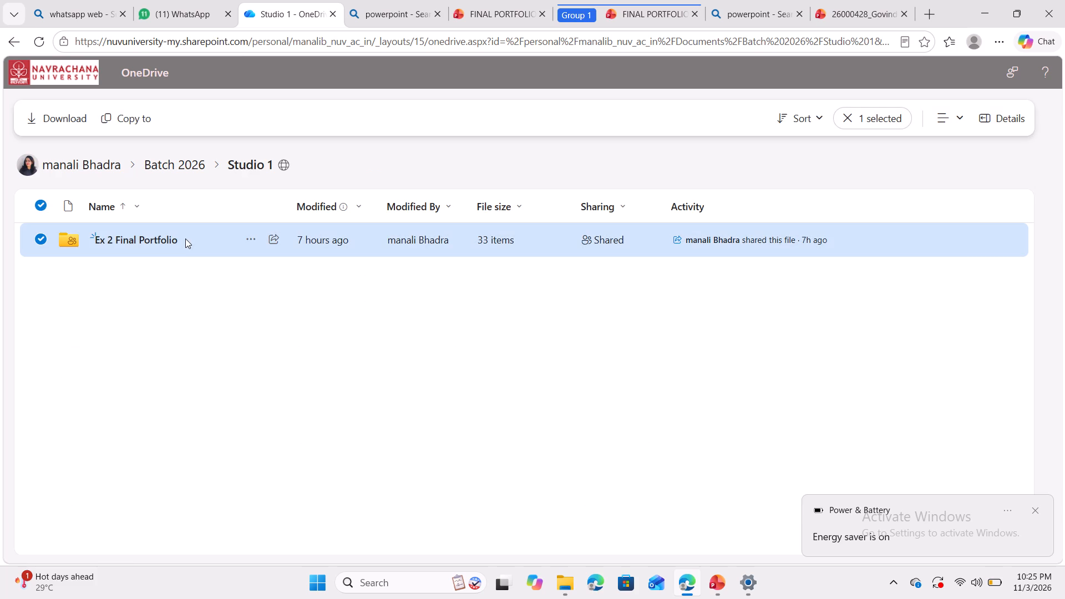
pyautogui.doubleClick(185, 238)
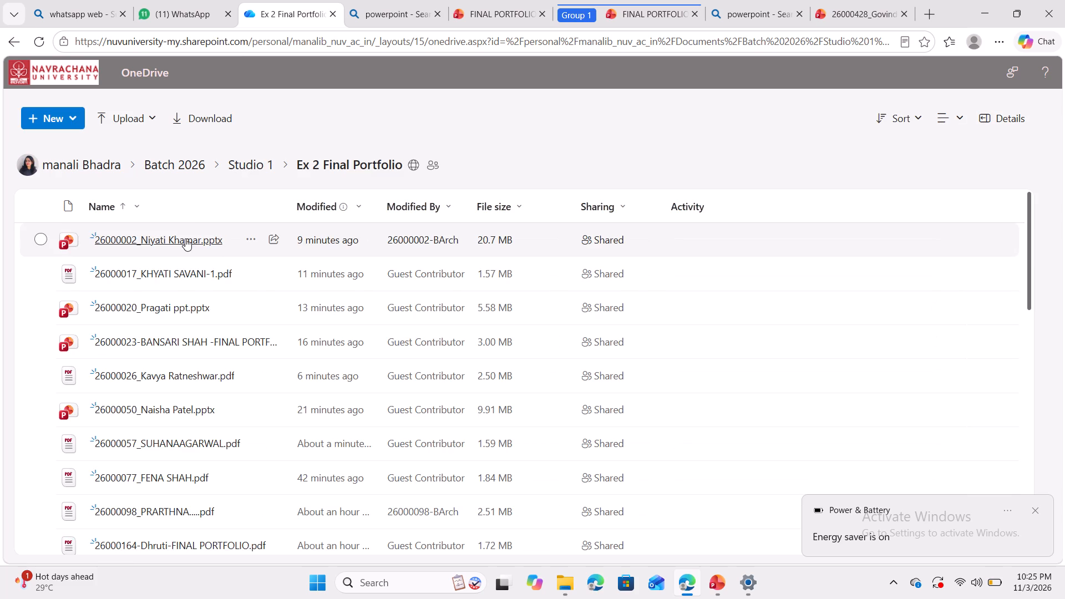
# Open the 1.44 MB portfolio PDF in the Ex 2 Final Portfolio folder and review its opening pages.
pyautogui.scroll(-2, 596, 292)
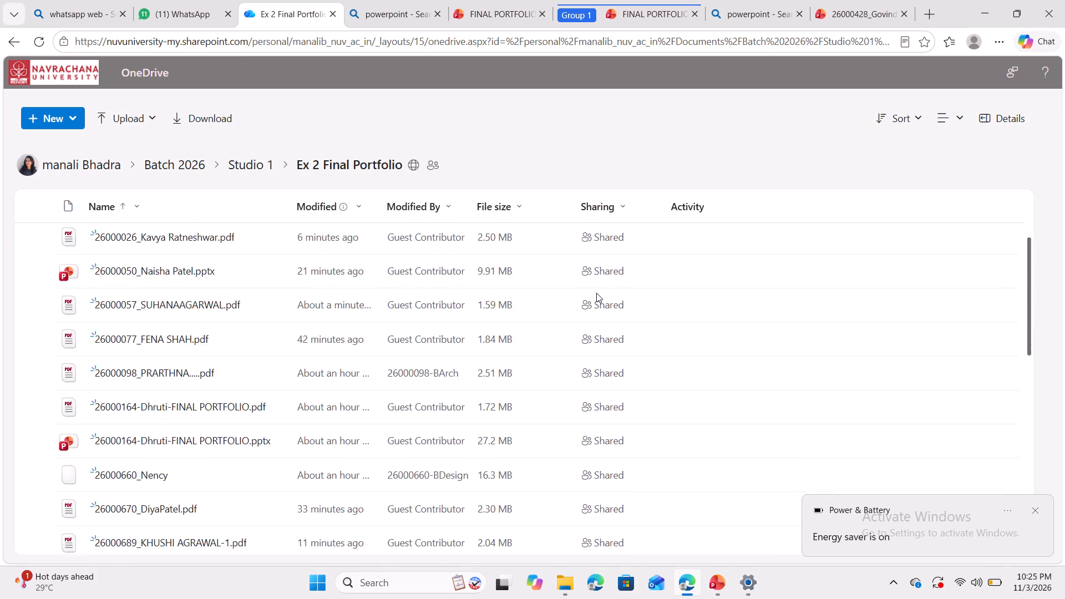
pyautogui.scroll(-4, 596, 293)
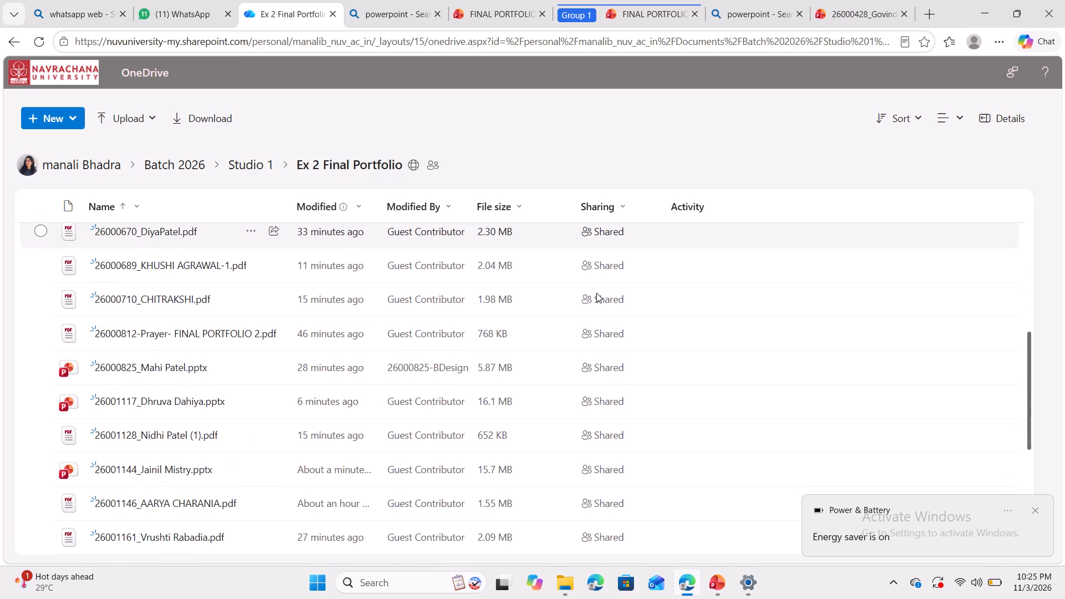
pyautogui.scroll(-1, 596, 293)
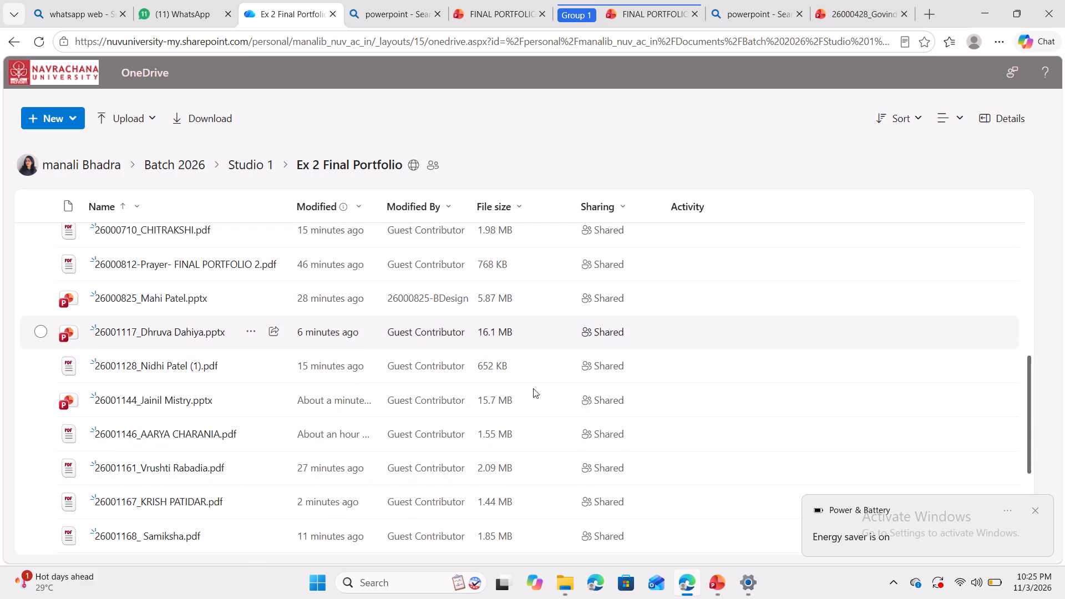
pyautogui.doubleClick(363, 506)
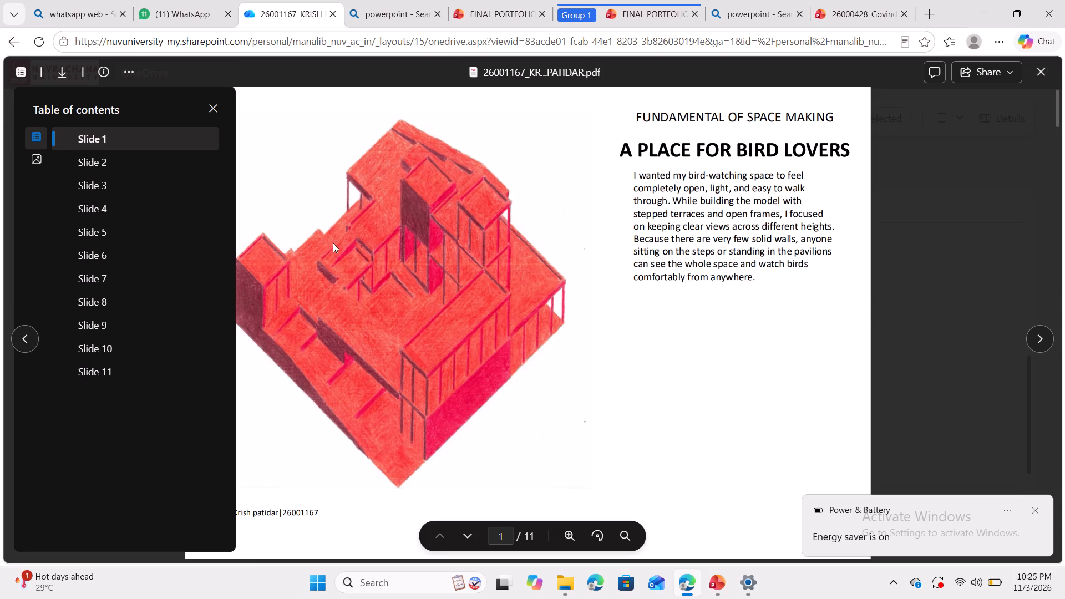
pyautogui.scroll(-1, 625, 389)
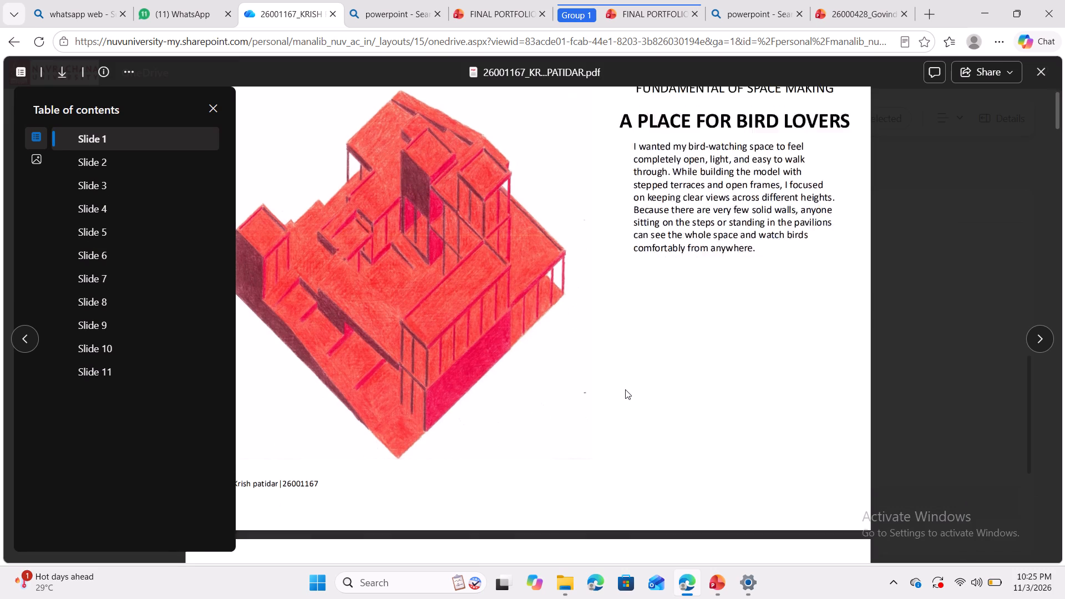
pyautogui.scroll(-5, 625, 389)
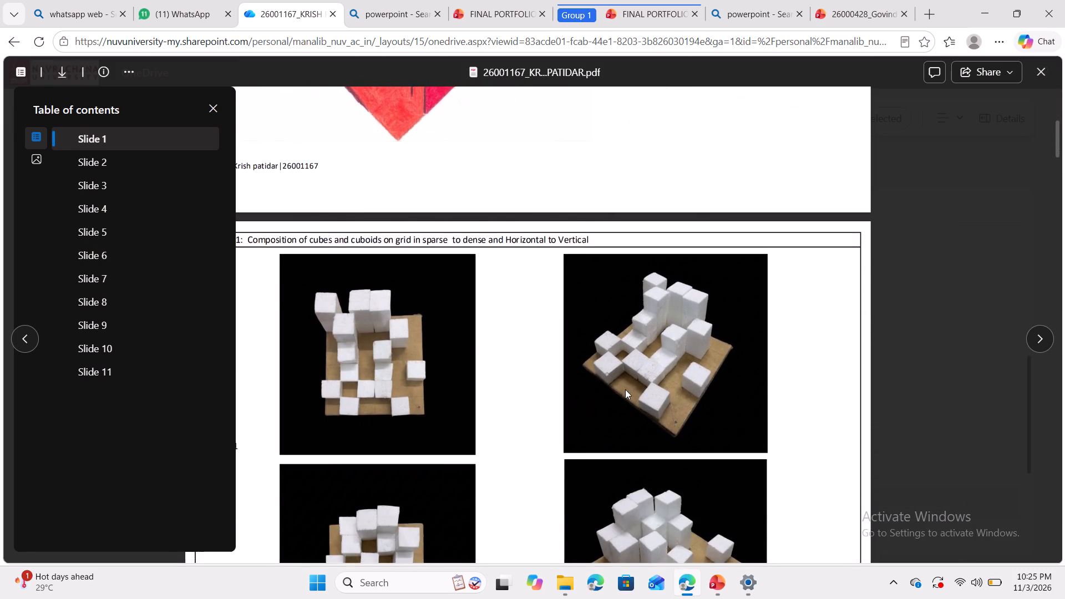
pyautogui.scroll(-3, 625, 389)
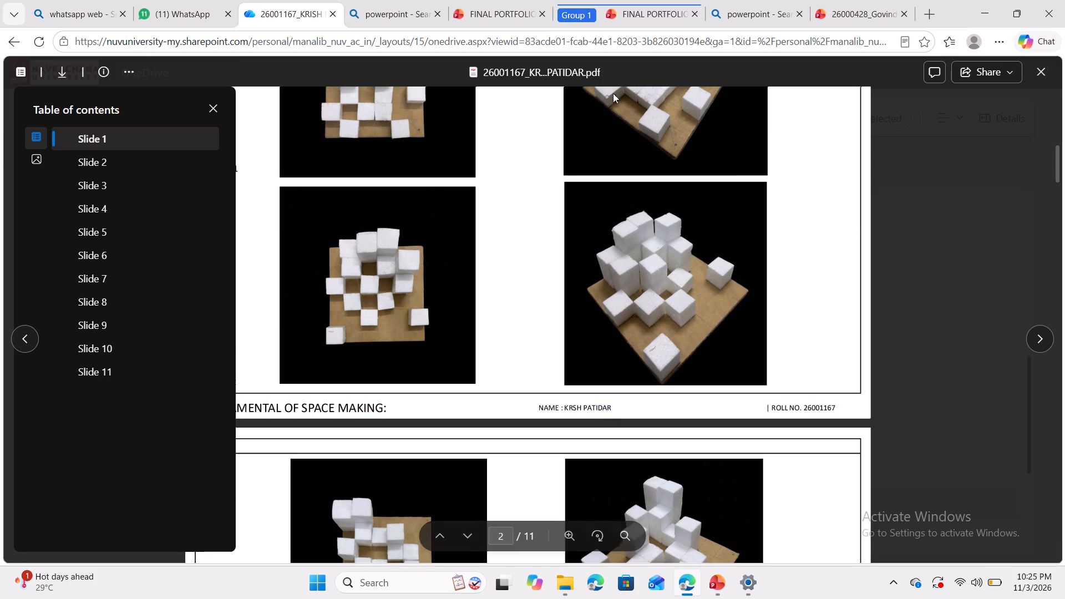
# Switch to the FINAL PORTFOLIO FORMAT STUDIO1 26 presentation and review its slides from the first to the last.
pyautogui.click(490, 3)
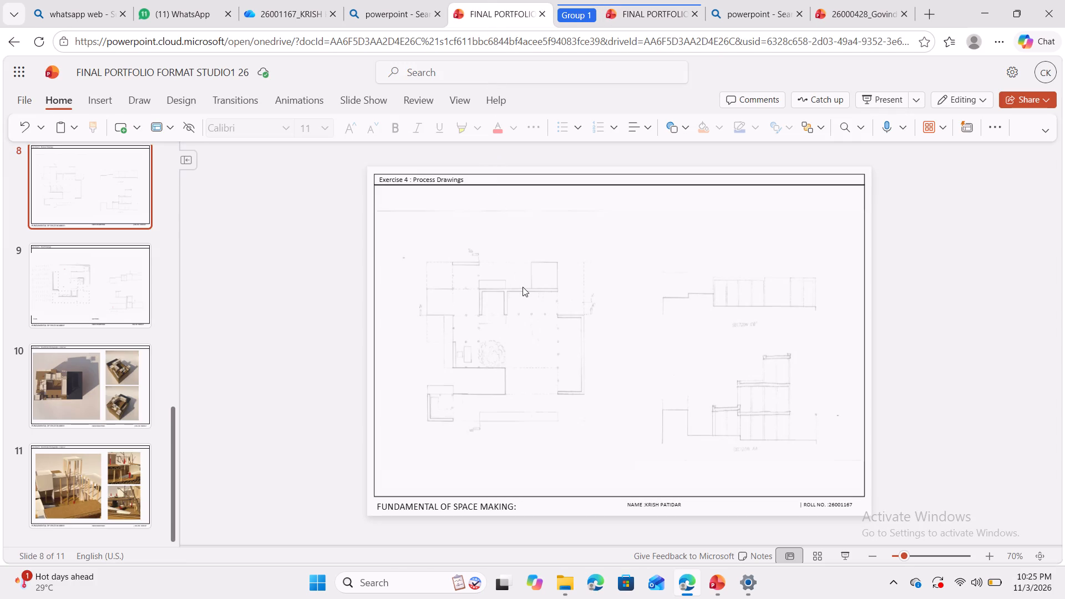
pyautogui.scroll(18, 525, 287)
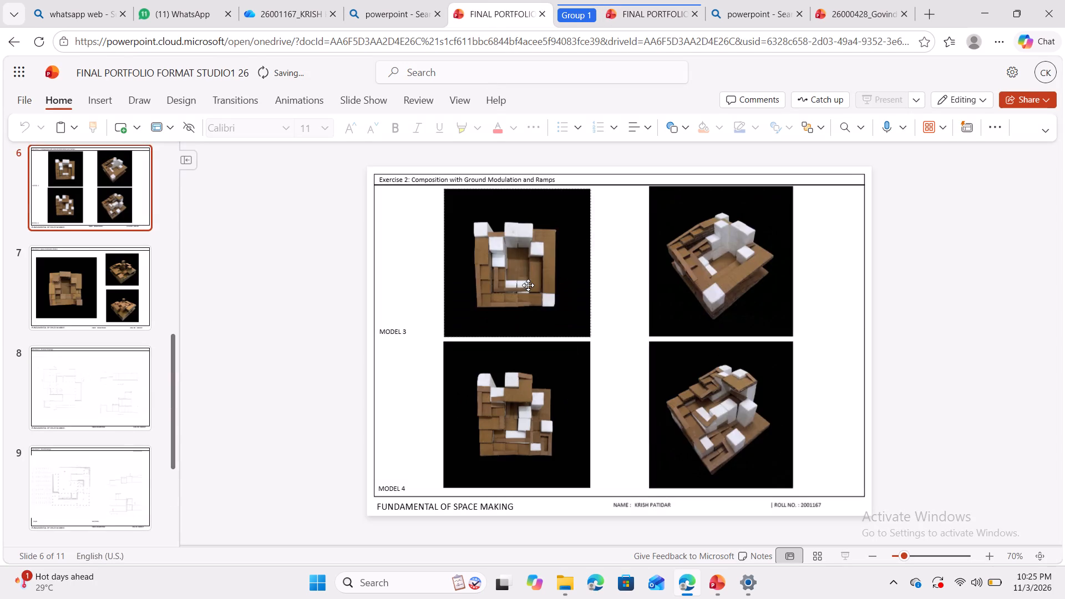
pyautogui.scroll(20, 528, 285)
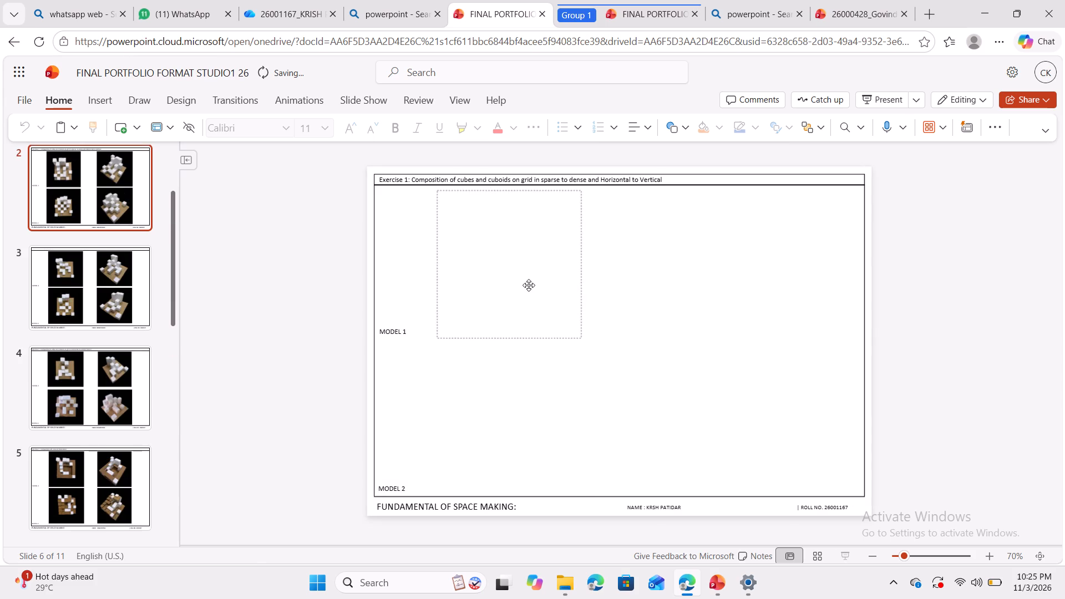
pyautogui.scroll(9, 529, 285)
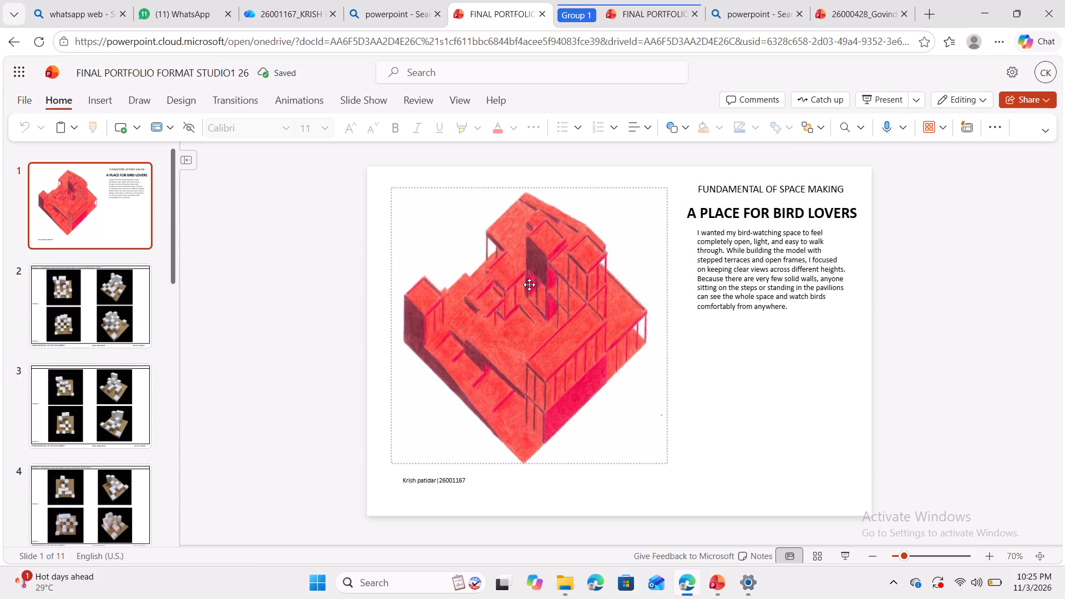
pyautogui.scroll(-1, 597, 308)
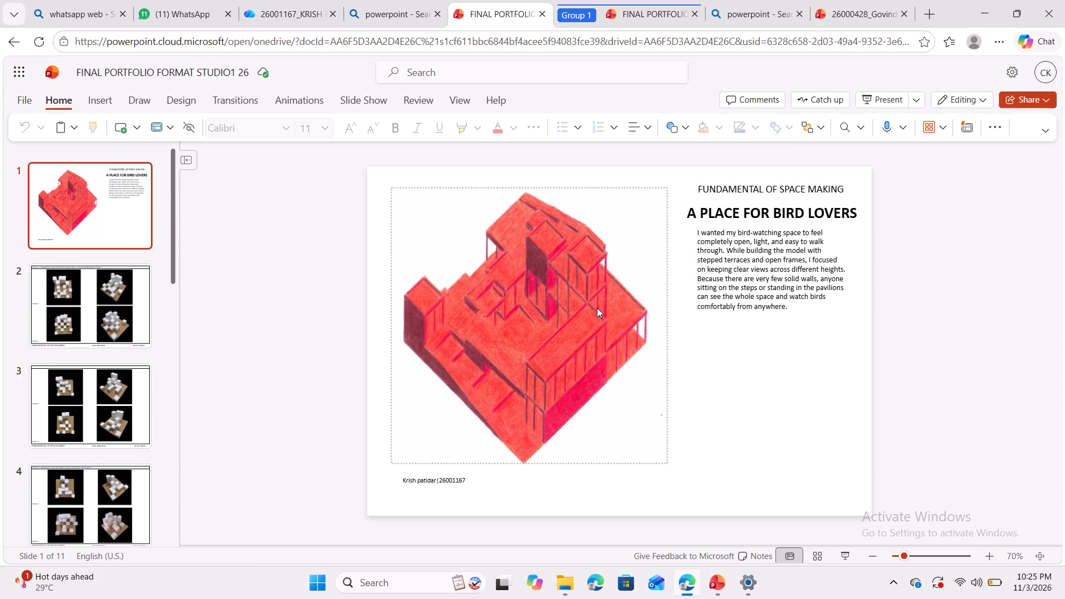
pyautogui.scroll(-1, 597, 308)
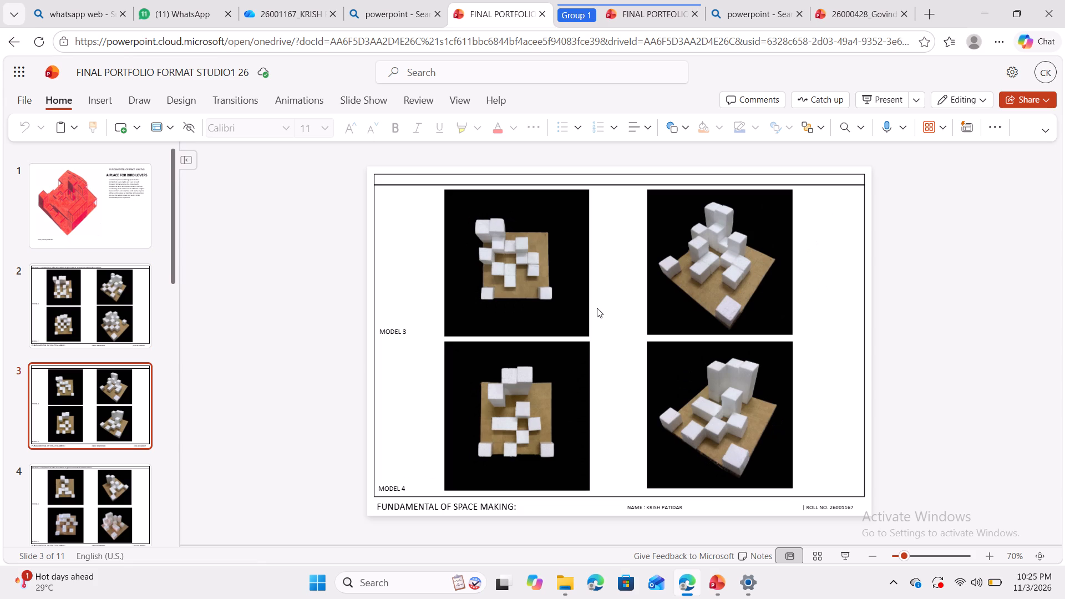
pyautogui.scroll(-1, 597, 308)
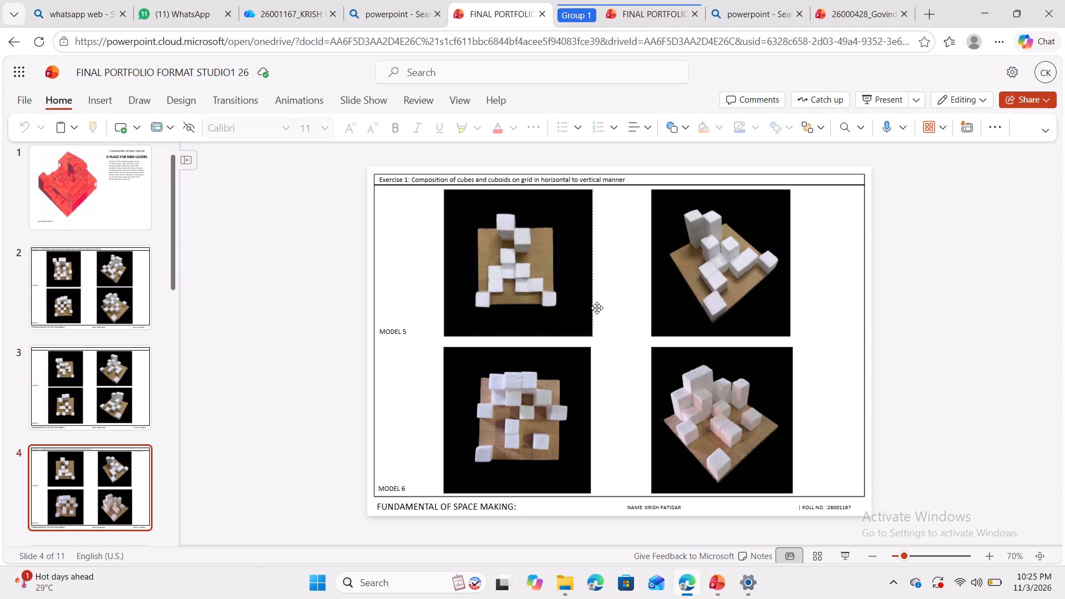
pyautogui.scroll(-2, 597, 308)
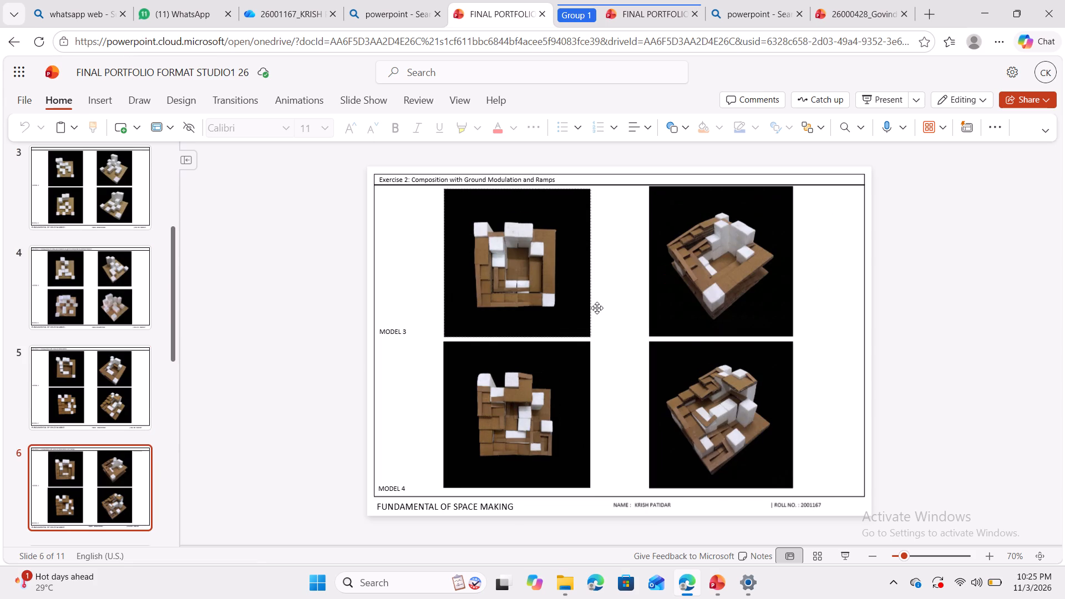
pyautogui.scroll(-2, 597, 308)
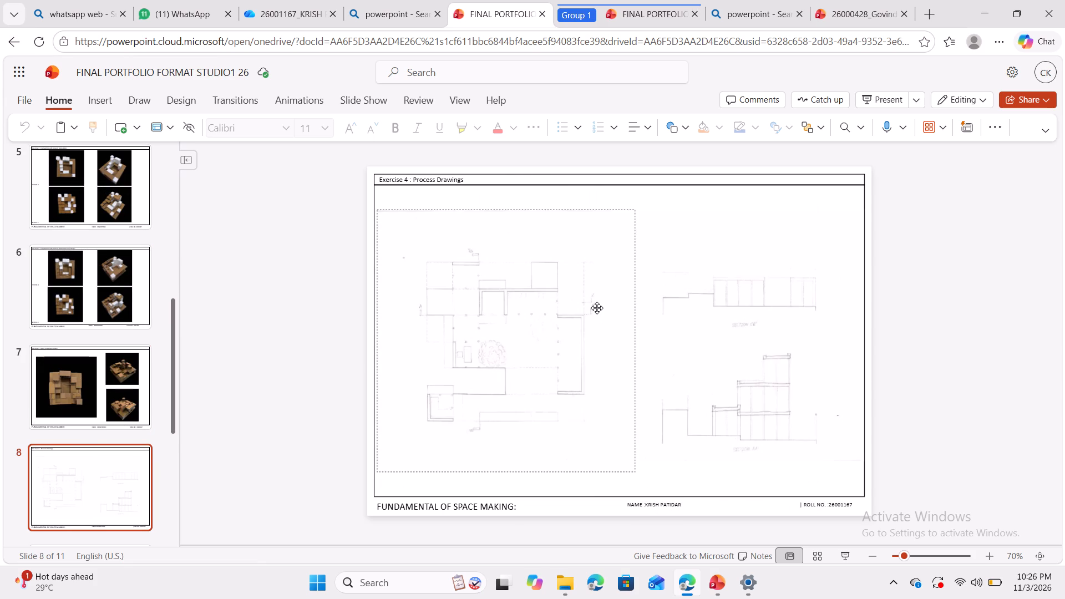
pyautogui.scroll(-1, 597, 308)
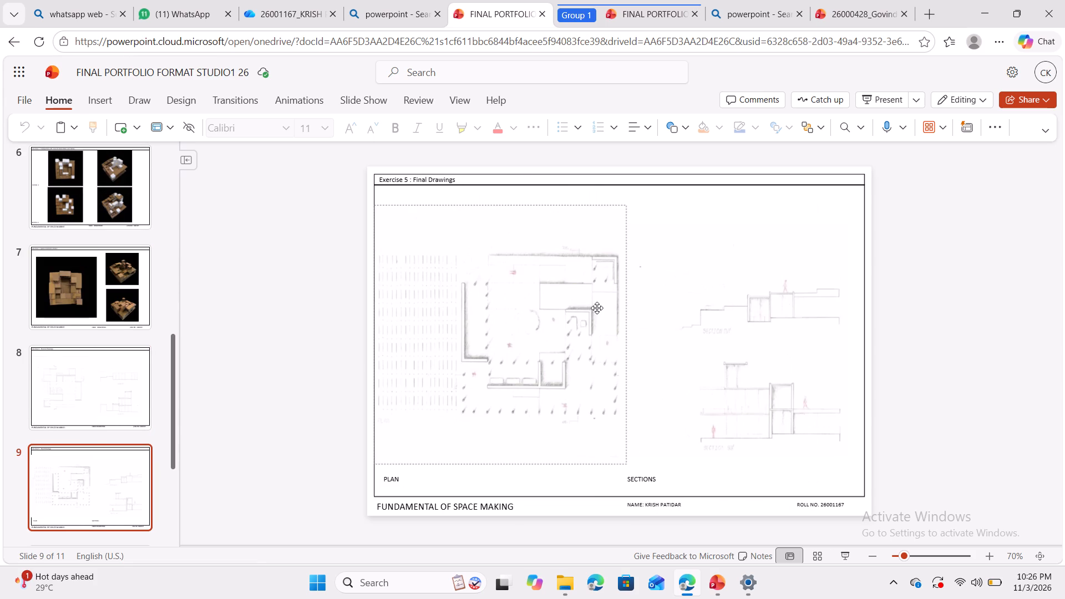
pyautogui.scroll(-1, 597, 308)
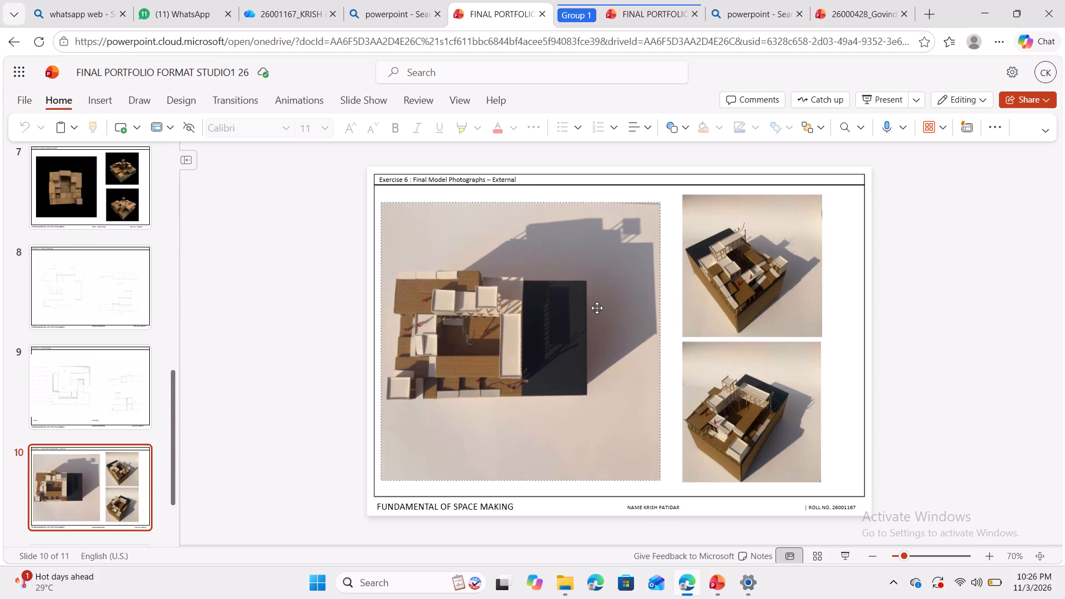
pyautogui.scroll(-1, 597, 308)
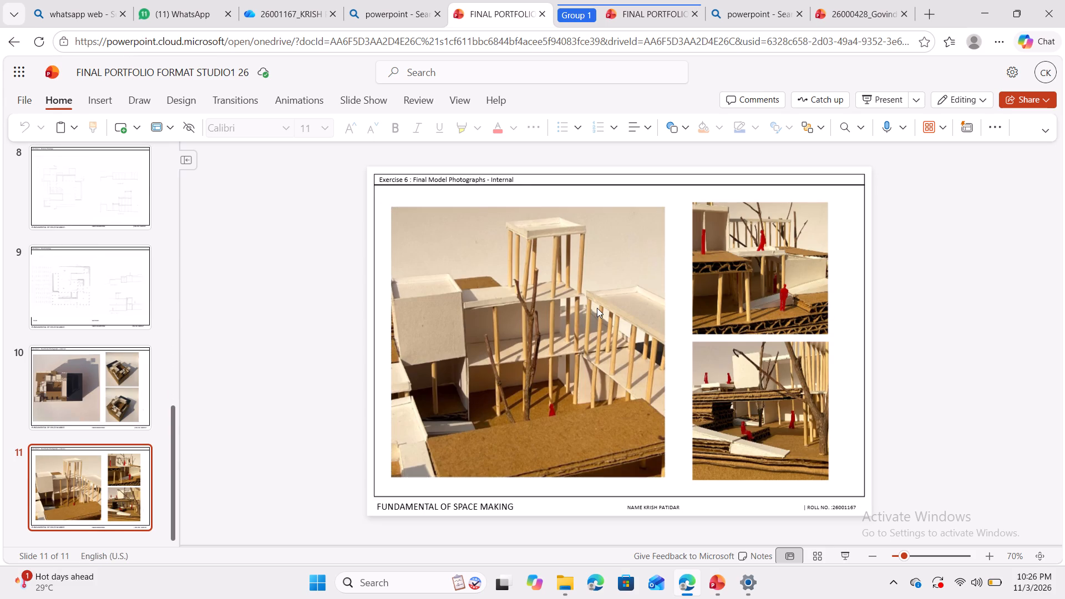
pyautogui.scroll(-1, 597, 308)
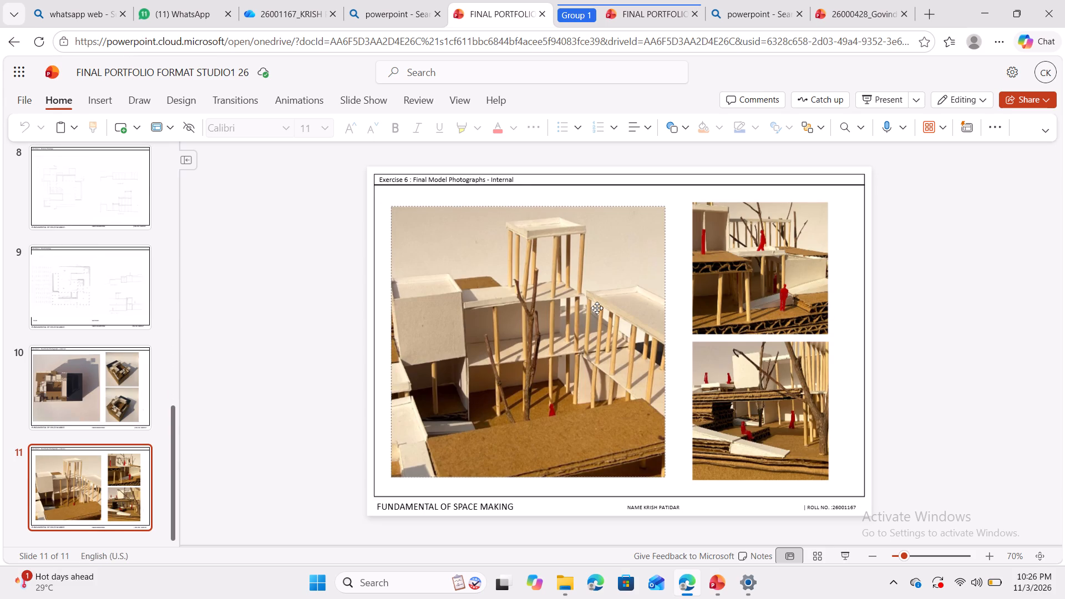
pyautogui.scroll(-2, 597, 308)
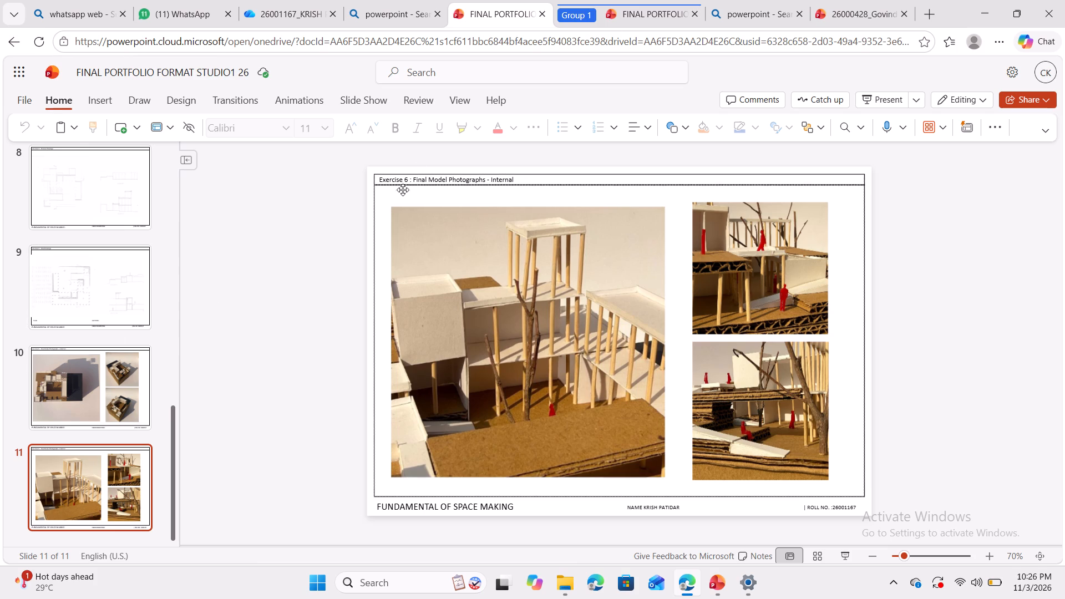
# Switch to the FINAL PORTFOLIO FORMAT STUDIO1 26 1 presentation.
pyautogui.click(630, 3)
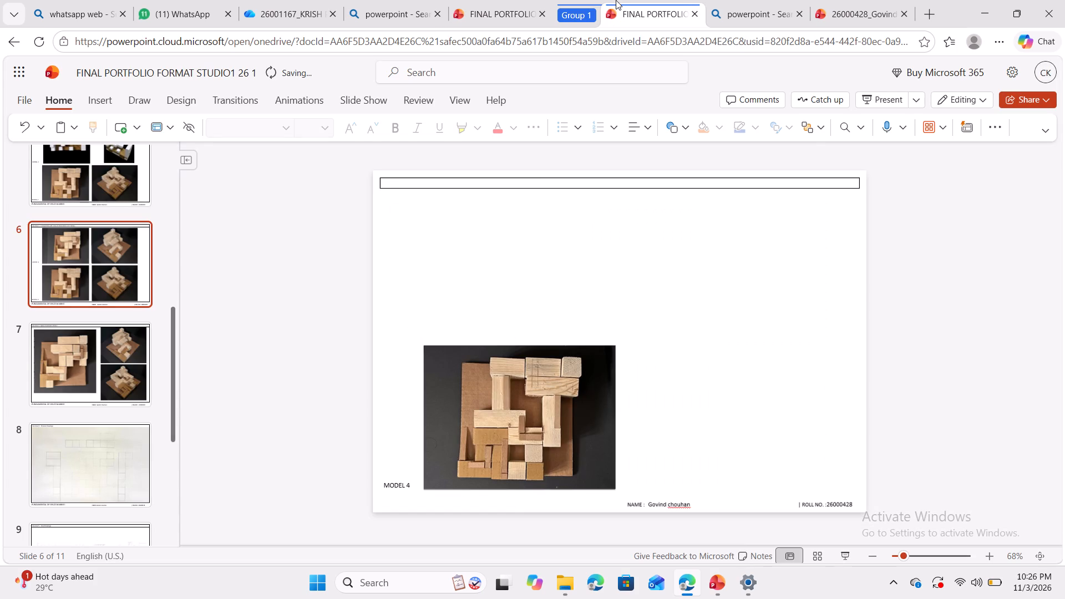
pyautogui.click(977, 277)
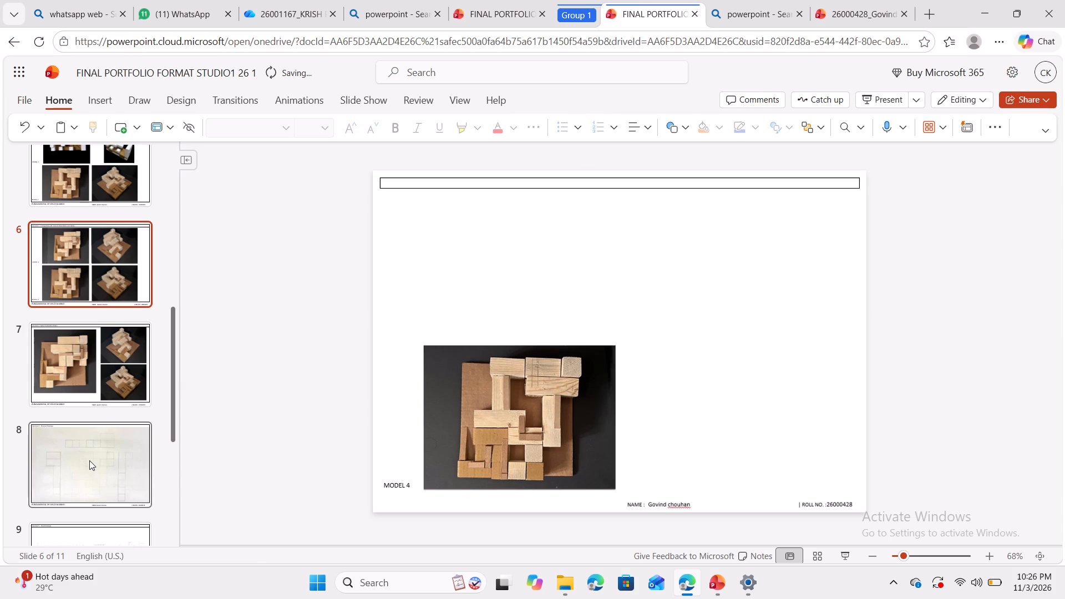
# View the Exercise 3 space translation model on slide 7, and return to the Exercise 2 models on slide 6.
pyautogui.click(98, 339)
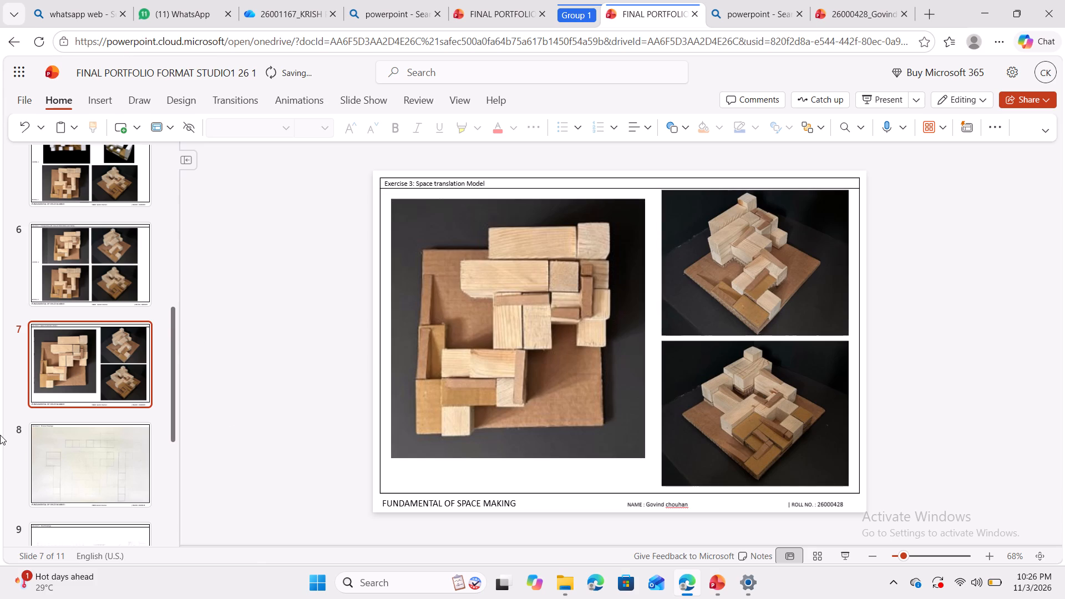
pyautogui.click(85, 302)
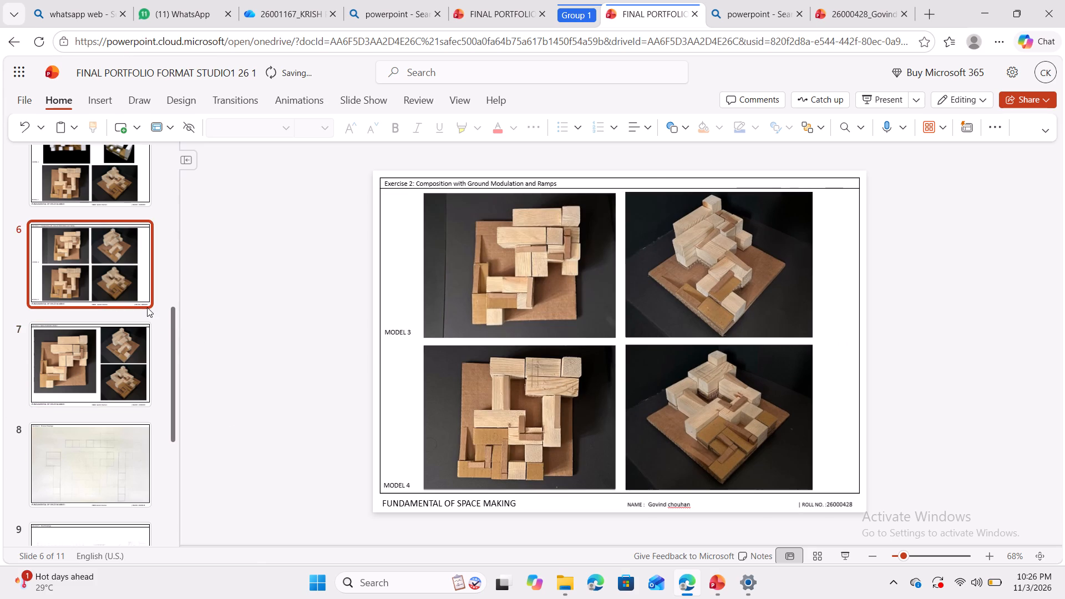
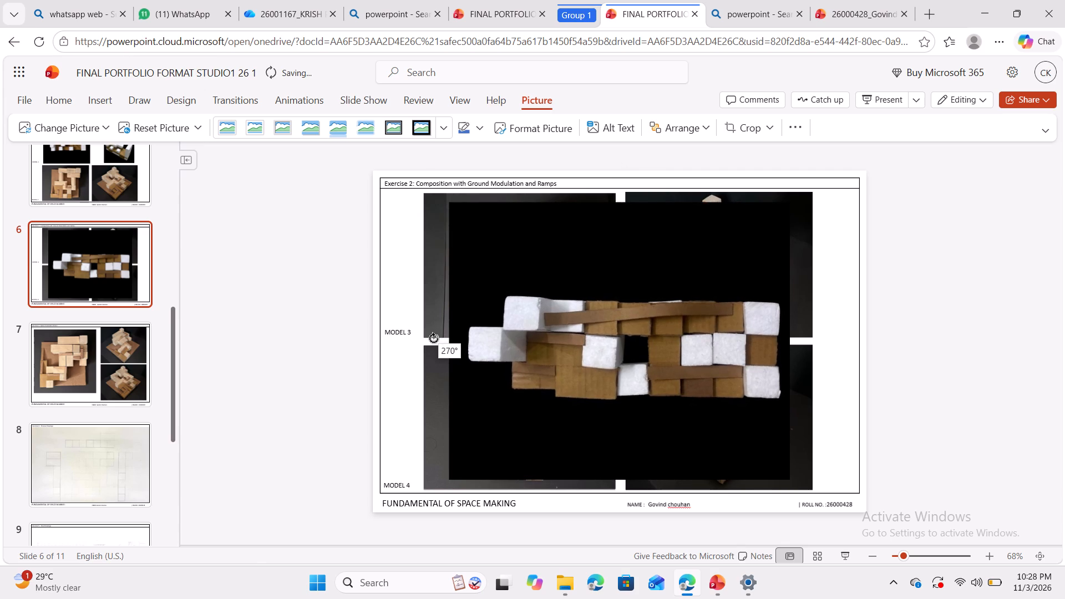
# Shrink the rotated model photo slightly from its corner on slide 6, the Exercise 2 Model 3 and Model 4 slide.
pyautogui.moveTo(790, 480); pyautogui.dragTo(785, 476)
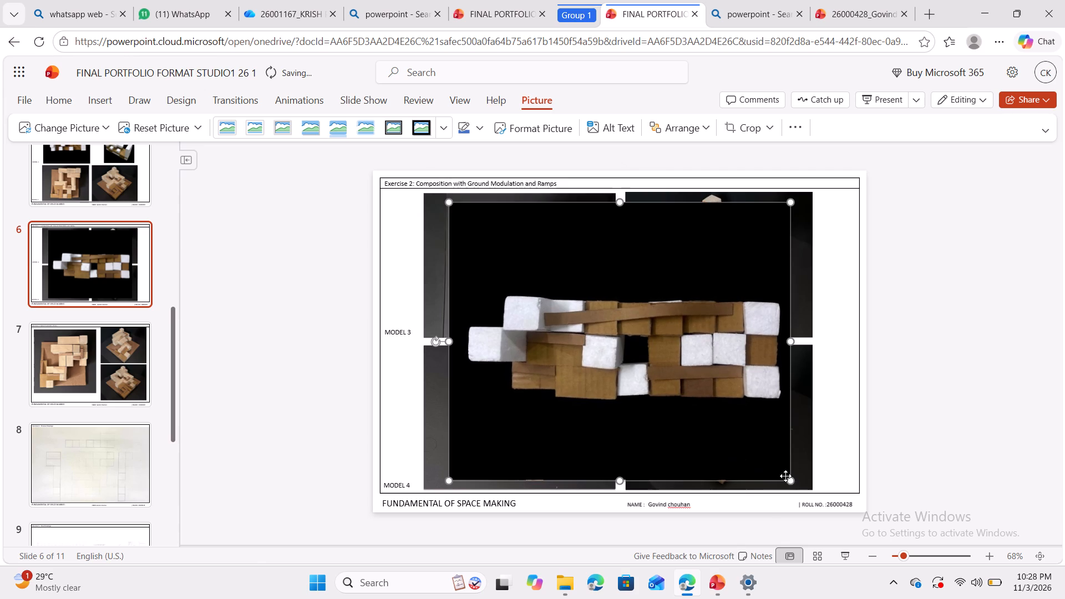
# Shrink the black-background model photo on slide 6 and park it beside the slide, clear of the four wooden-model photos.
pyautogui.moveTo(785, 476); pyautogui.dragTo(609, 364)
pyautogui.moveTo(582, 294); pyautogui.dragTo(440, 282)
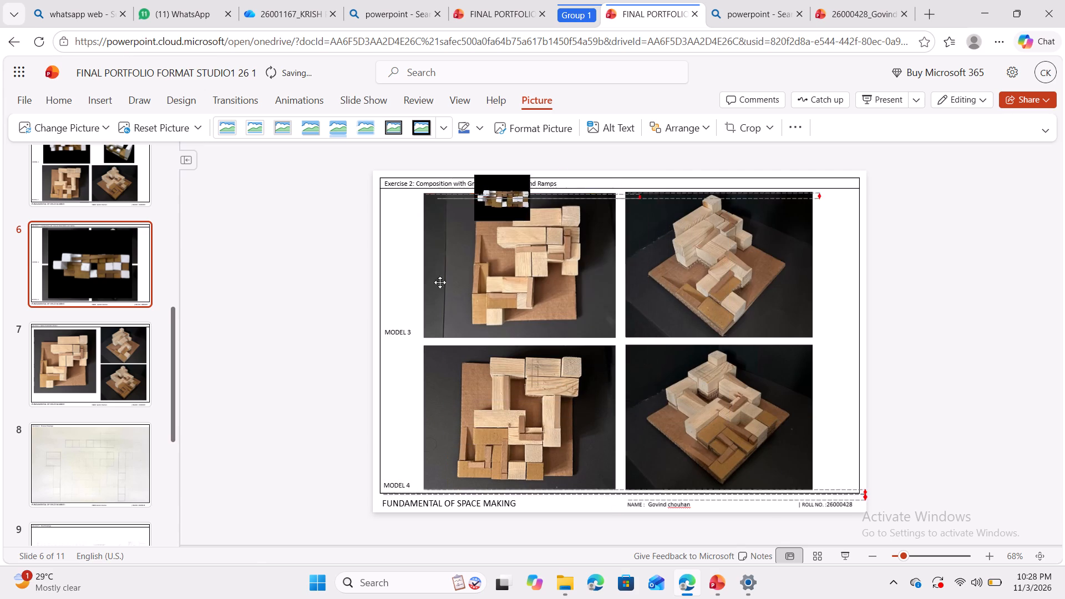
pyautogui.moveTo(440, 282); pyautogui.dragTo(341, 329)
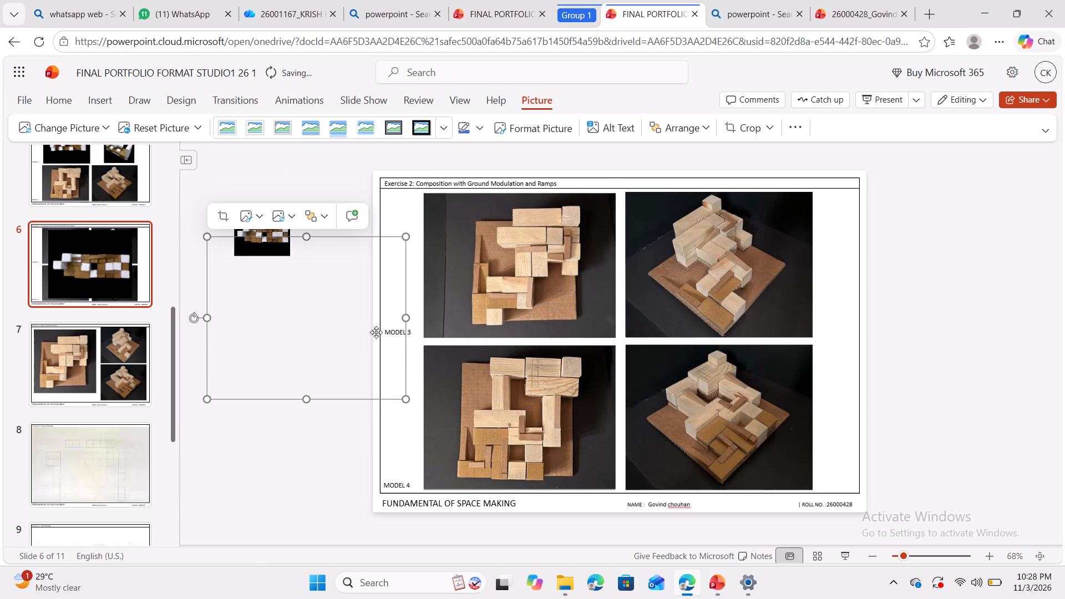
# Delete the two stacked wooden-model photos from the first picture position of the MODEL 3 row.
pyautogui.click(503, 291)
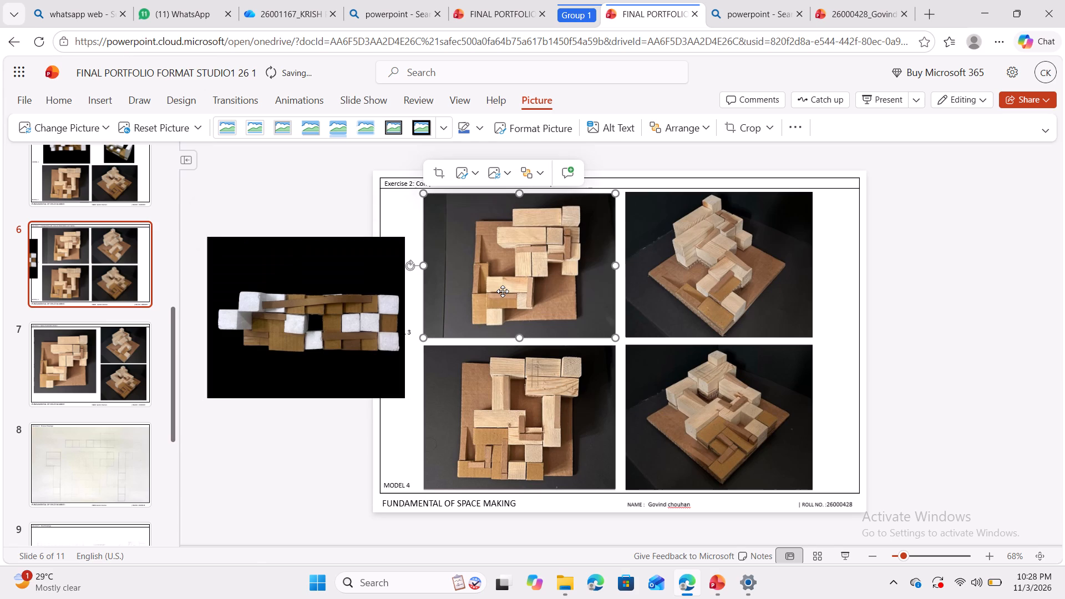
pyautogui.press('Delete')
pyautogui.click(543, 275)
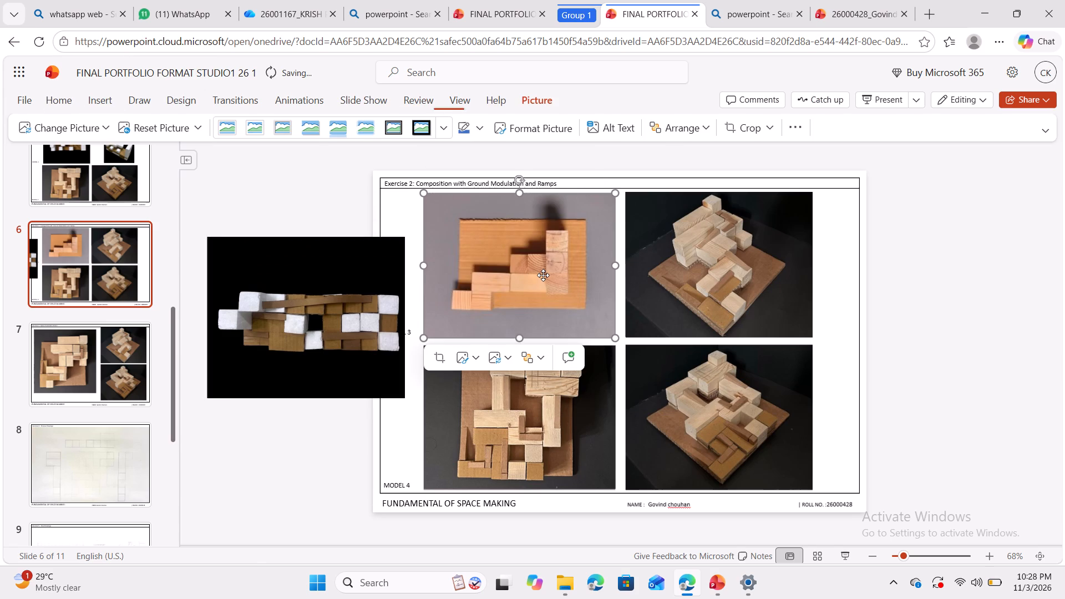
pyautogui.press('Delete')
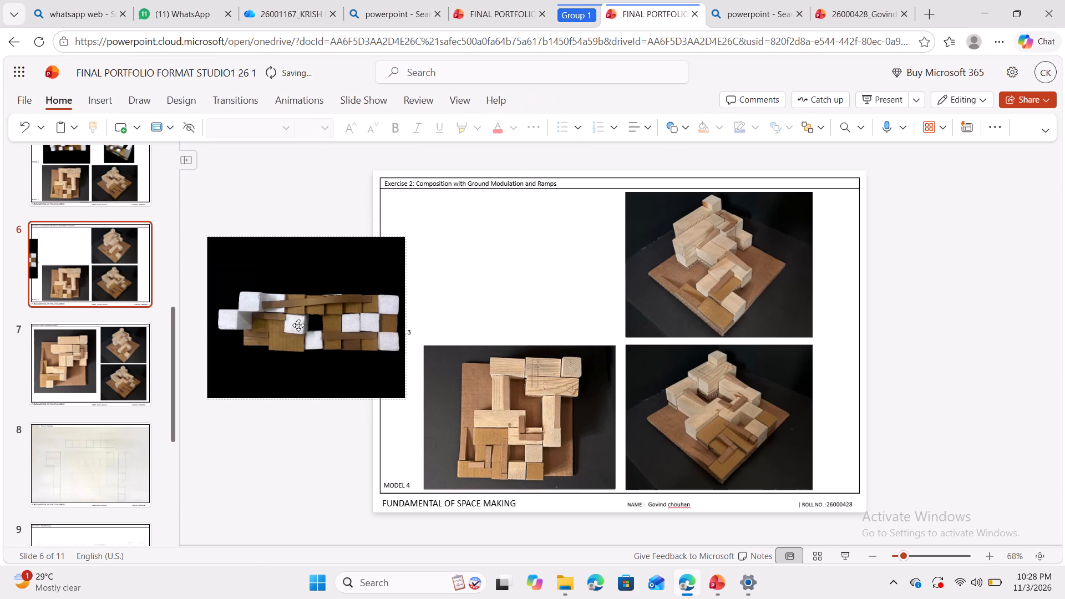
# Place the black-background model photo in the empty MODEL 3 position and scale it down toward the width of the photo below.
pyautogui.moveTo(297, 325); pyautogui.dragTo(489, 286)
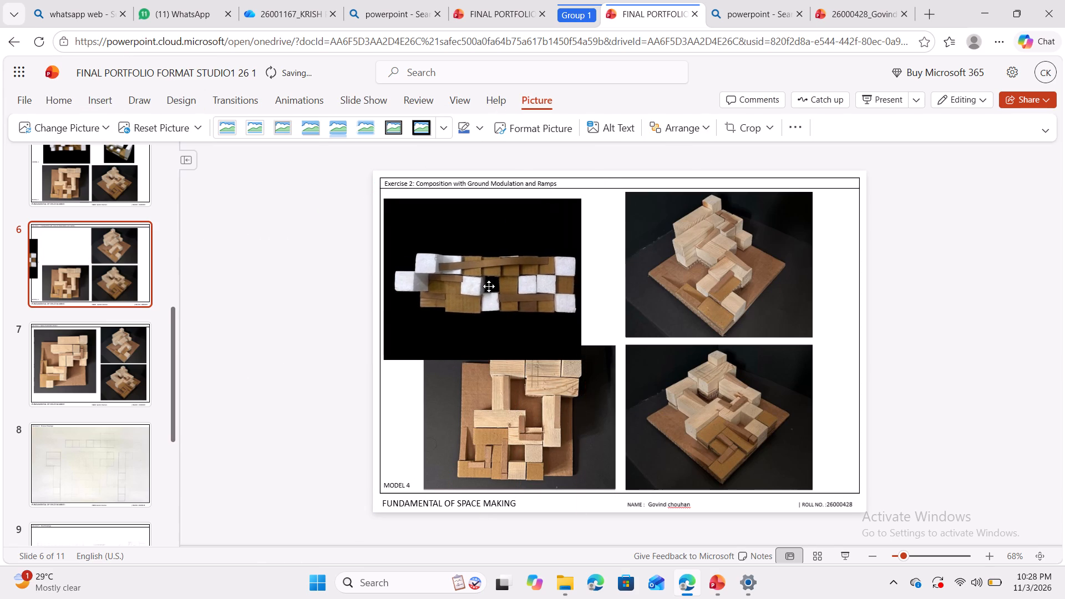
pyautogui.moveTo(489, 286); pyautogui.dragTo(514, 280)
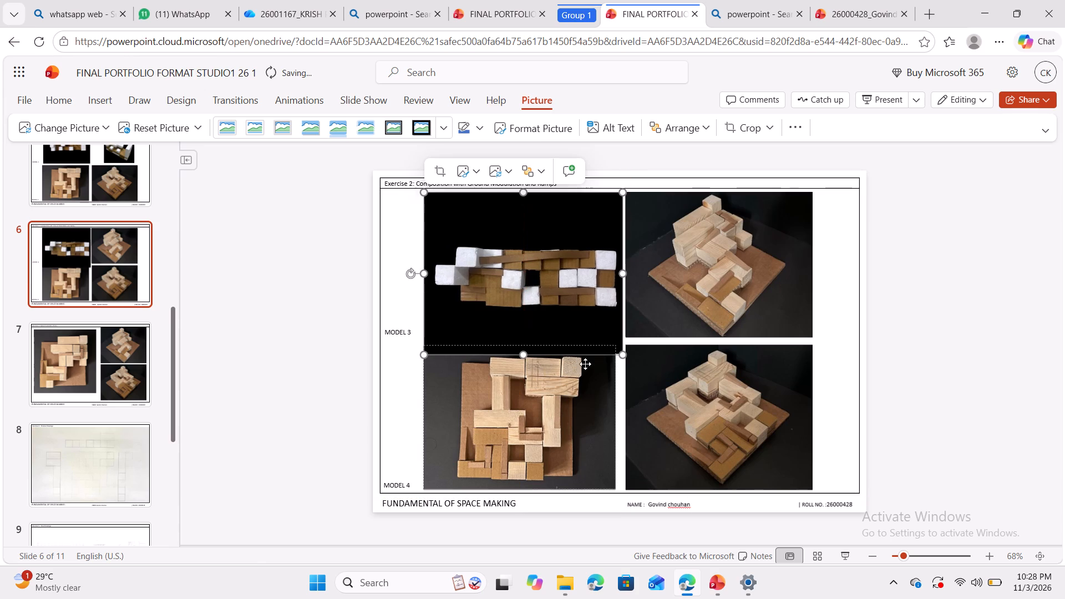
pyautogui.moveTo(624, 354); pyautogui.dragTo(612, 341)
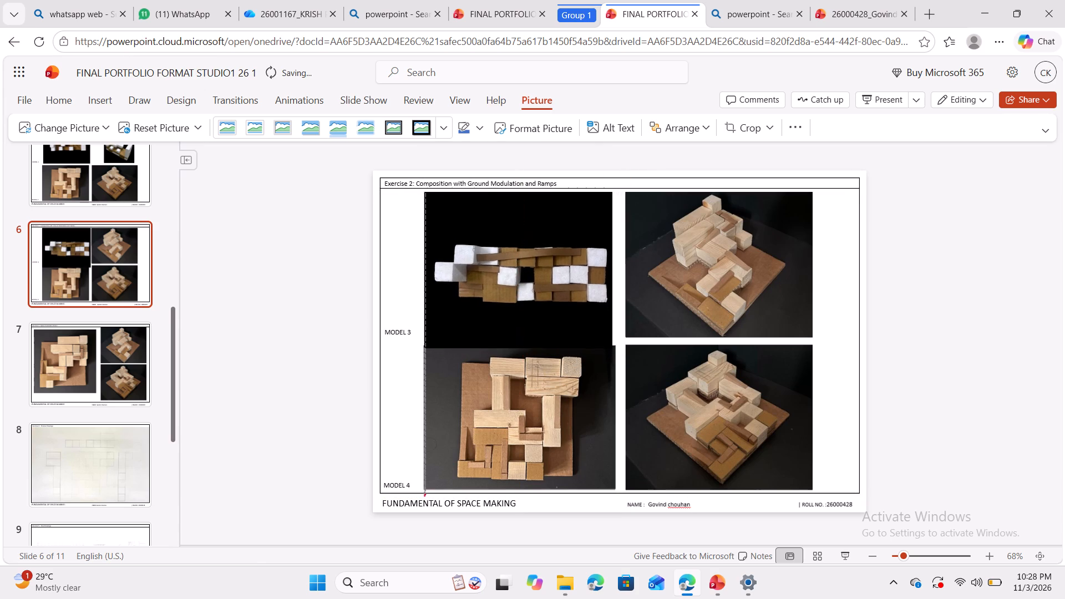
# Shrink the black-background model photo proportionally so it fits in the MODEL 3 row above the first MODEL 4 photo.
pyautogui.moveTo(612, 341); pyautogui.dragTo(605, 327)
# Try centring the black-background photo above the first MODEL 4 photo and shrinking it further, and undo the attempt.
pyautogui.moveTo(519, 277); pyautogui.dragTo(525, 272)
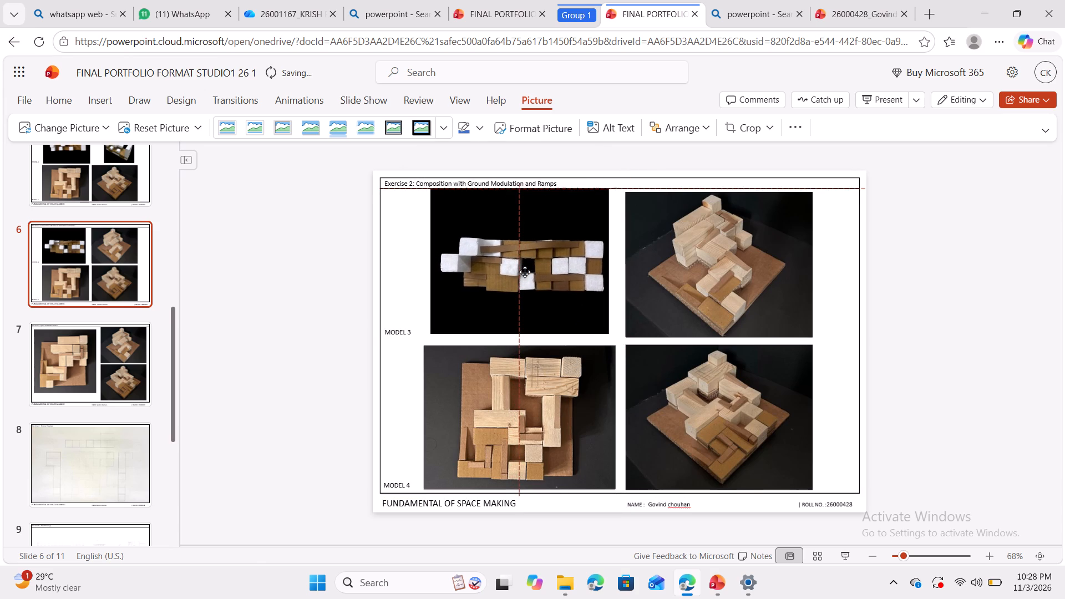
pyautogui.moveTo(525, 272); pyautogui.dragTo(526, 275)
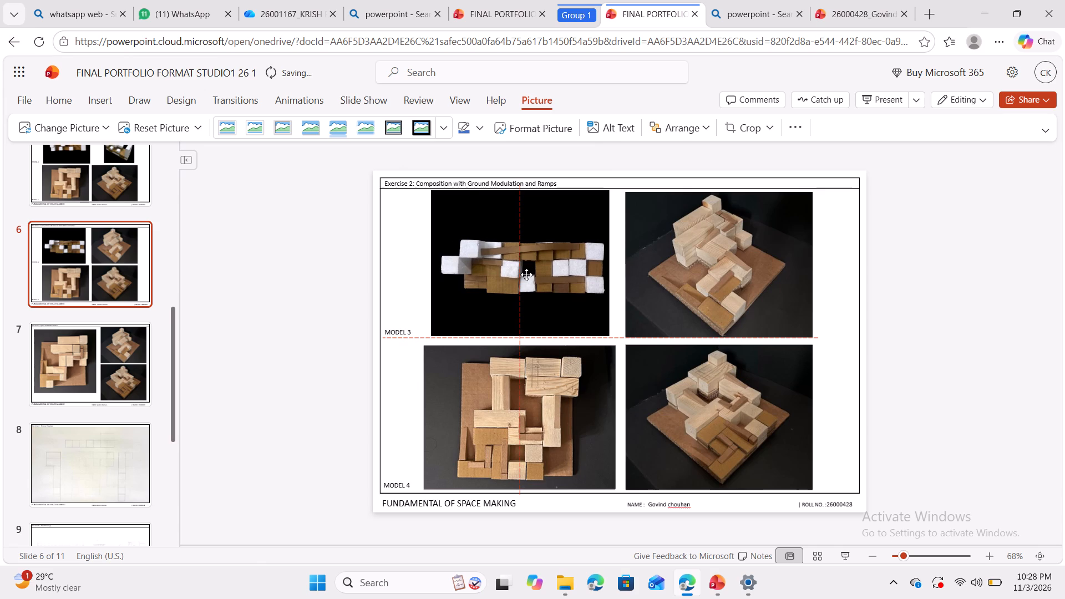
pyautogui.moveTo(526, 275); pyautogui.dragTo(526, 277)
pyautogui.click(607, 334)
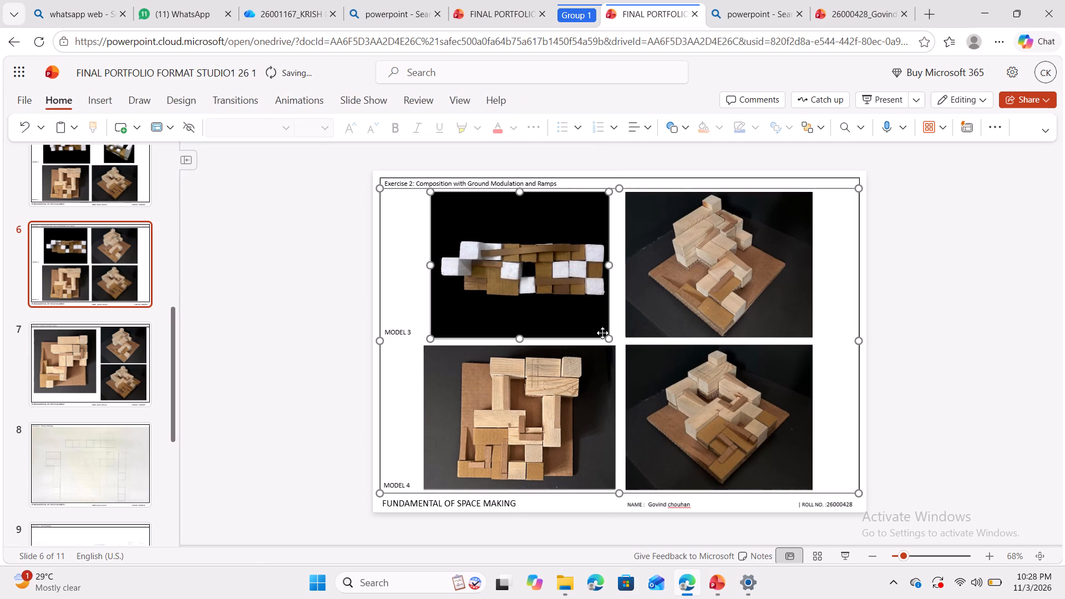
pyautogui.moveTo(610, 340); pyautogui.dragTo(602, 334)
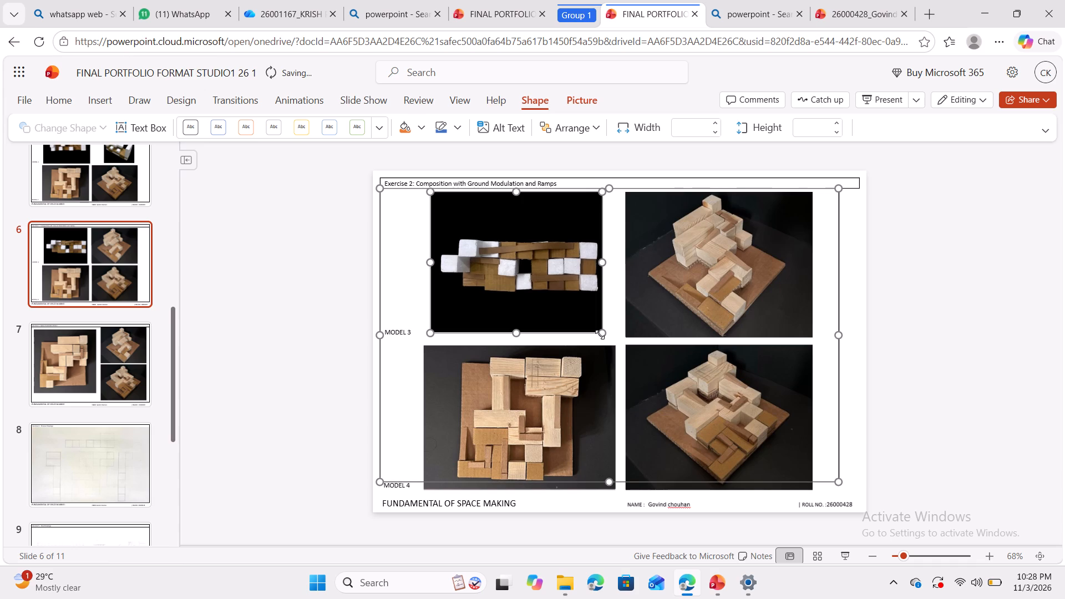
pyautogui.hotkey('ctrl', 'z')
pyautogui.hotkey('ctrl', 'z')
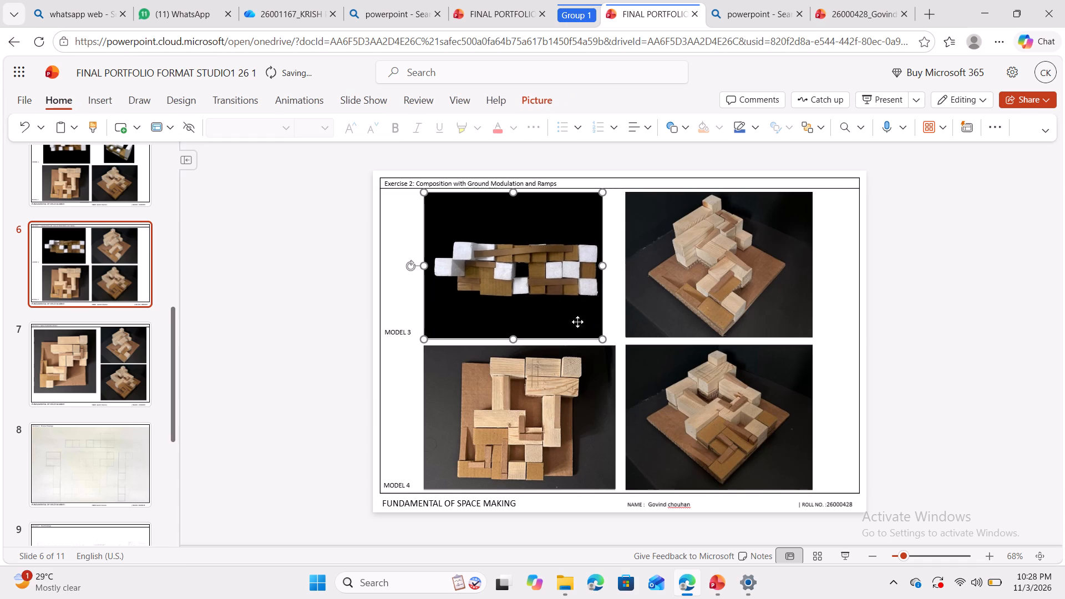
# Scale the black-background MODEL 3 photo down very slightly, keeping it aligned with the outer edge of the photo below.
pyautogui.click(605, 337)
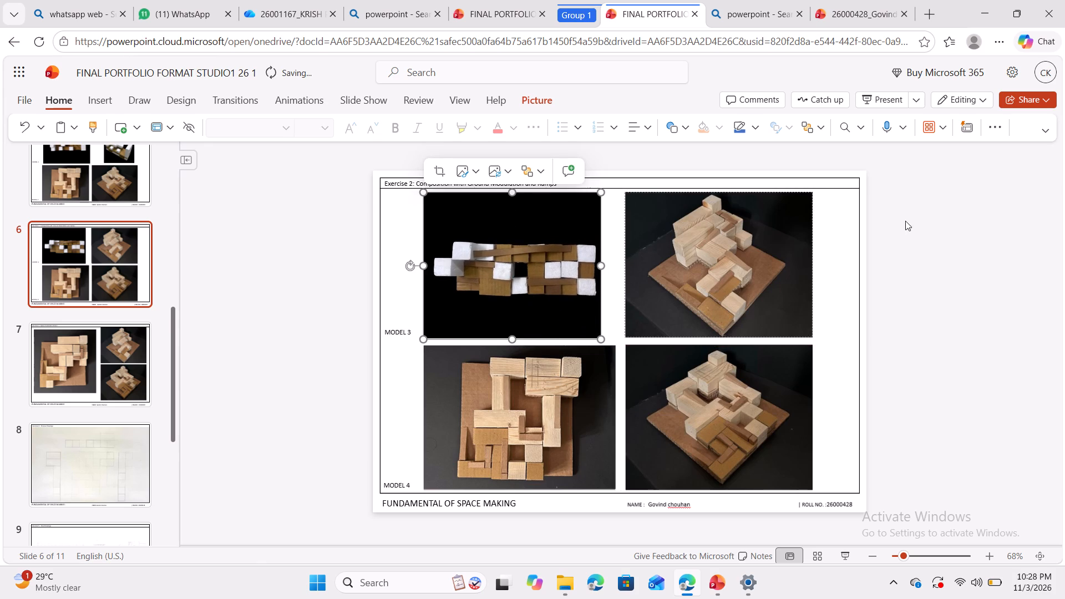
# Delete the wooden-model photo in the second MODEL 3 picture position and select the photo stacked beneath it.
pyautogui.click(708, 301)
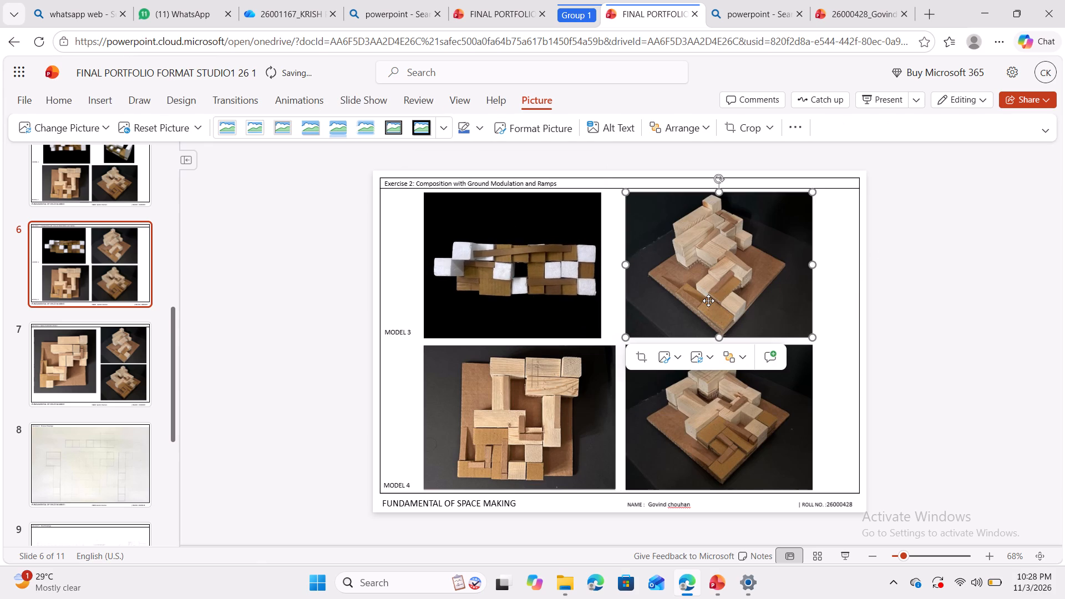
pyautogui.press('Delete')
pyautogui.click(754, 304)
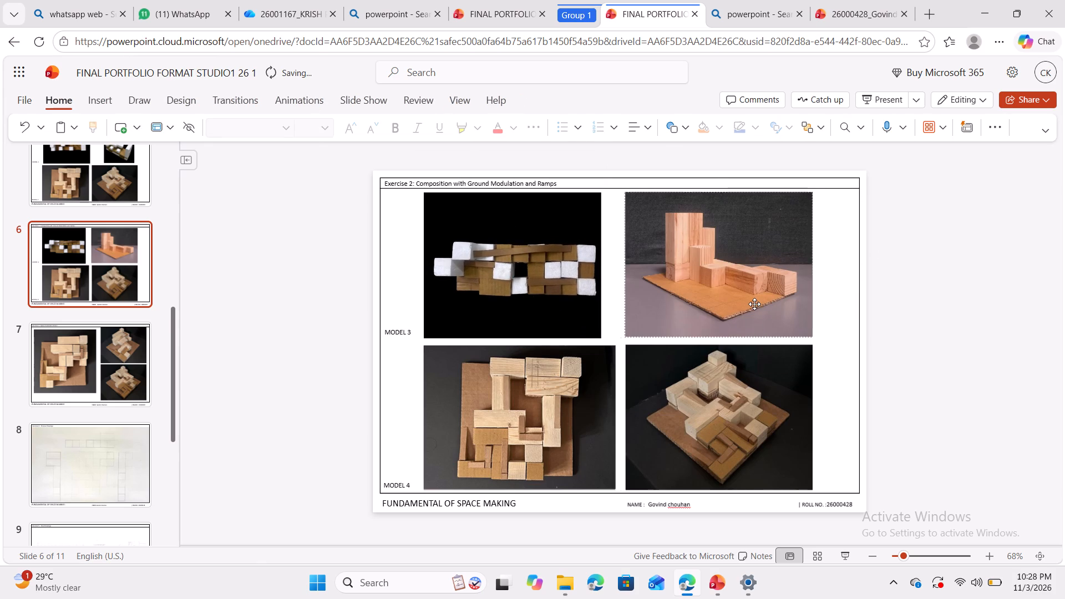
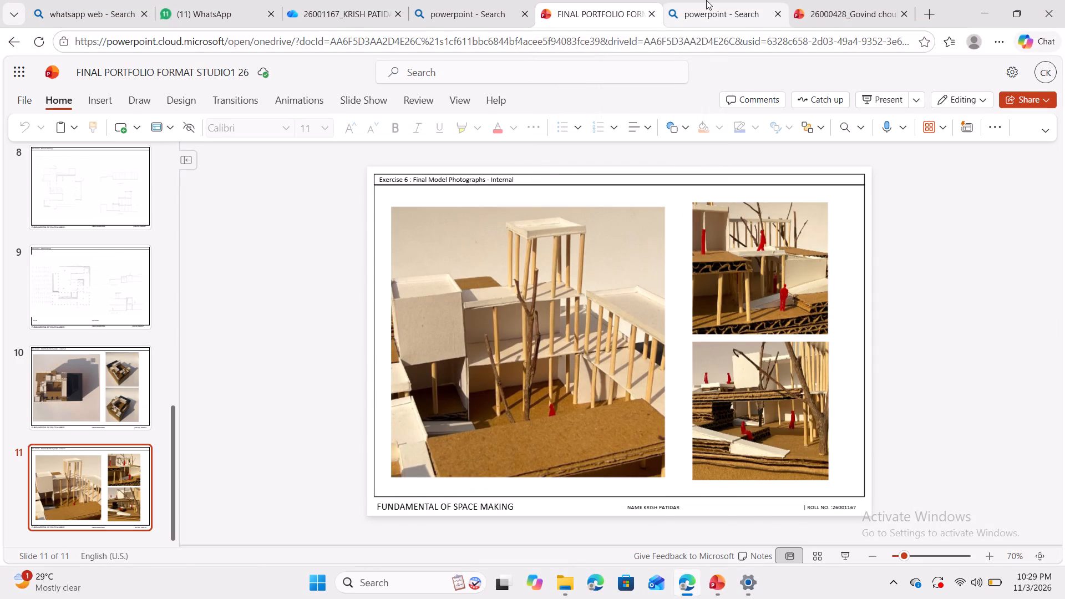
# Open the PowerPoint web home page from the powerpoint search results.
pyautogui.click(365, 225)
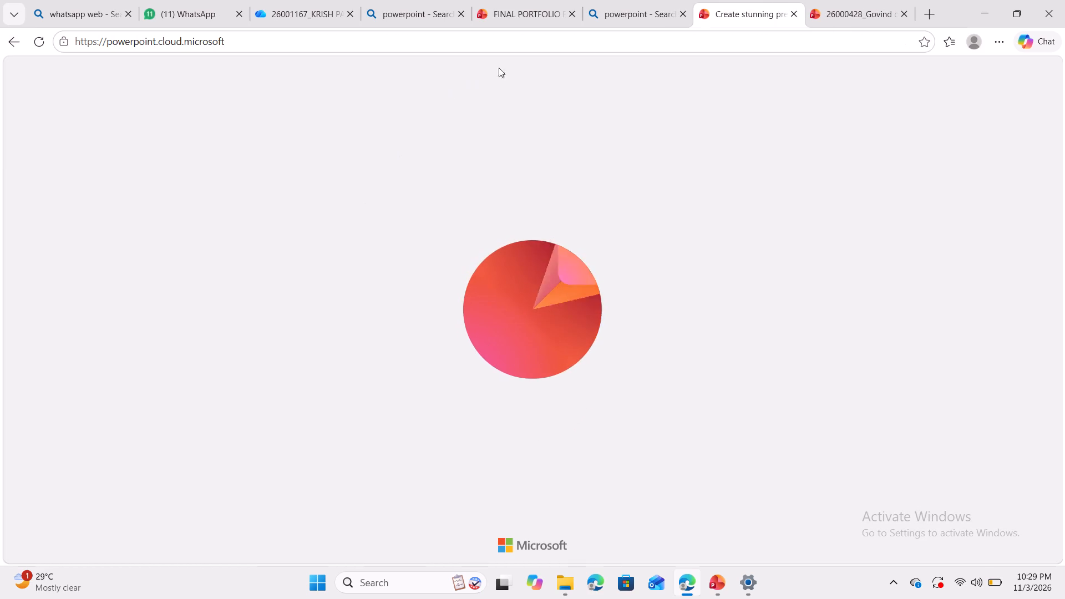
# Close the browser tab holding the FINAL PORTFOLIO FORMAT STUDIO1 26 presentation.
pyautogui.click(572, 11)
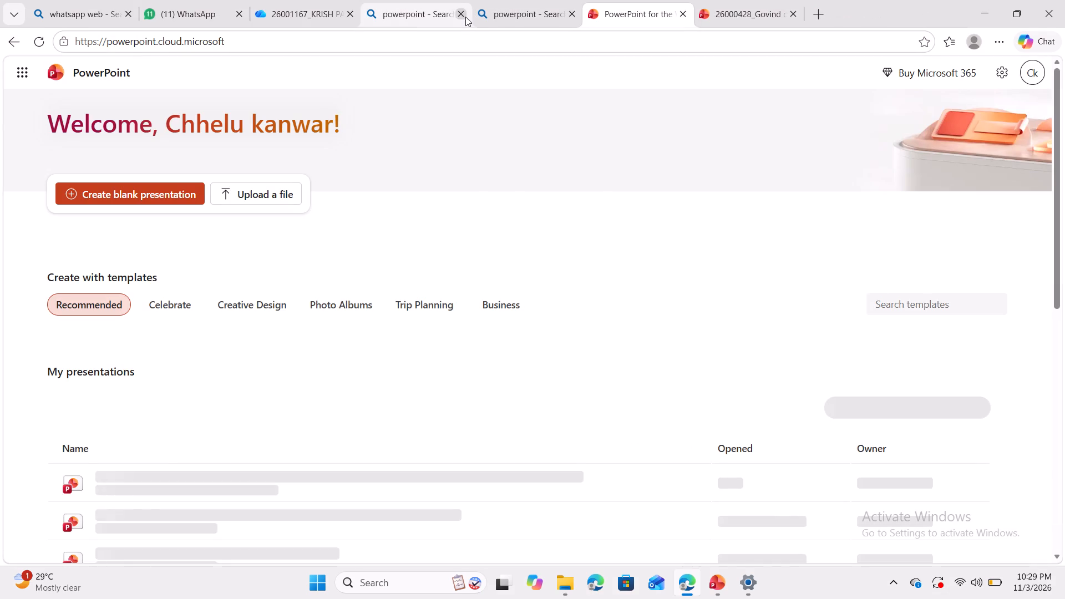
# Close one of the two duplicate browser tabs showing the powerpoint search results.
pyautogui.click(464, 17)
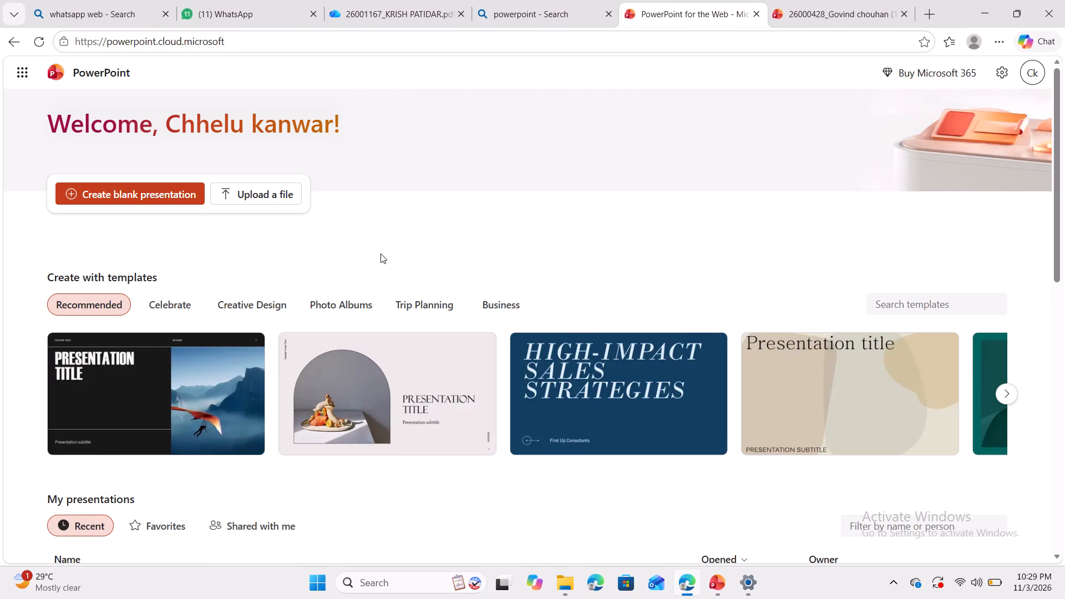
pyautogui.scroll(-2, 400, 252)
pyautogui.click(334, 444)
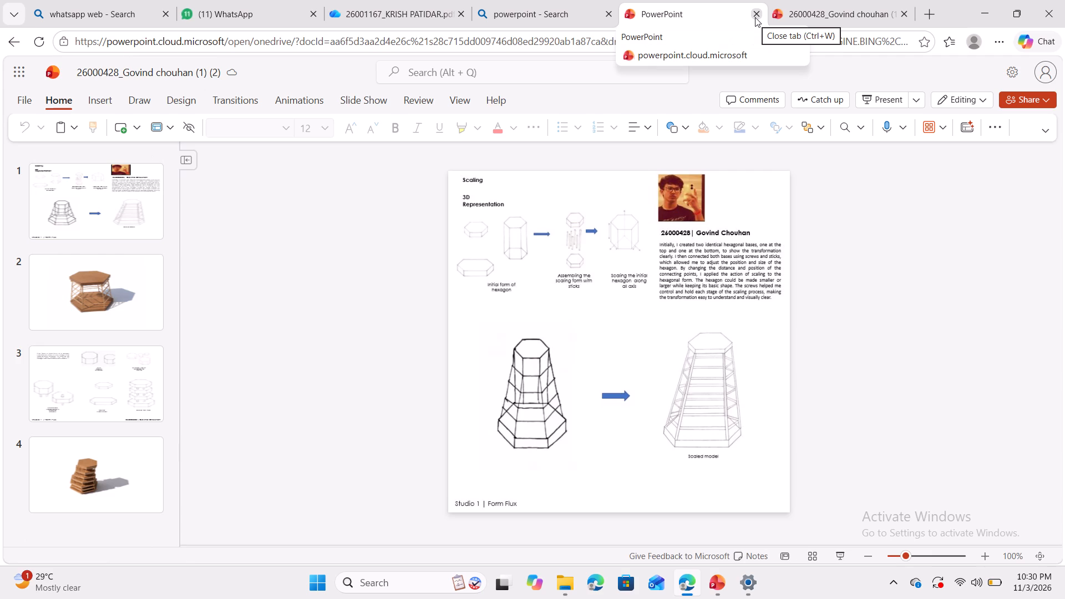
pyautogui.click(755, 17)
# Reach PowerPoint for the web from the remaining powerpoint search results and open the FINAL PORTFOLIO FORMAT STUDIO1 26 1 presentation.
pyautogui.click(543, 10)
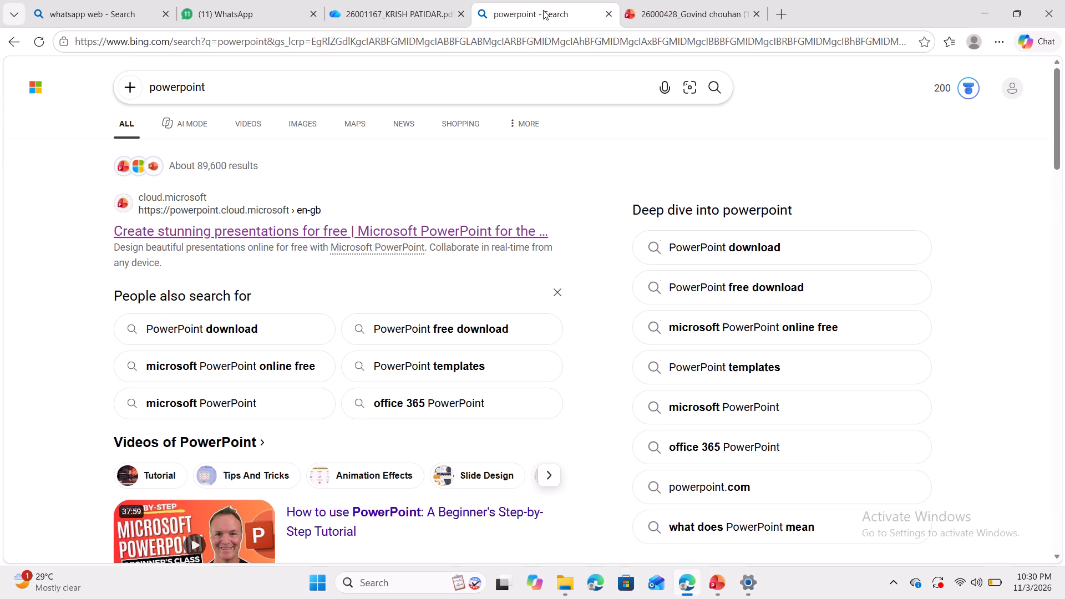
pyautogui.click(399, 230)
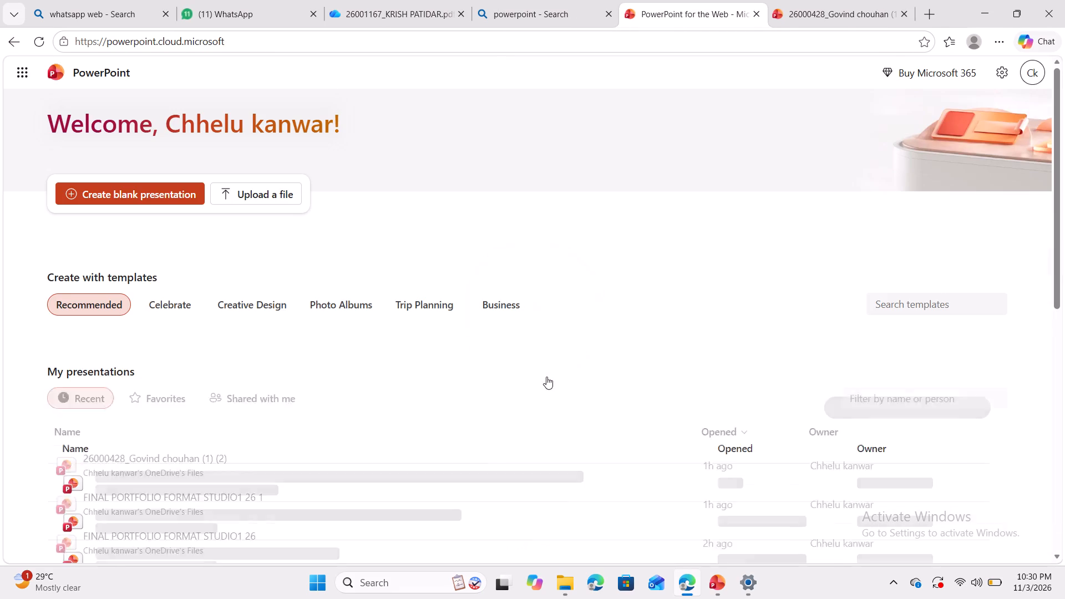
pyautogui.scroll(-3, 546, 377)
pyautogui.click(447, 420)
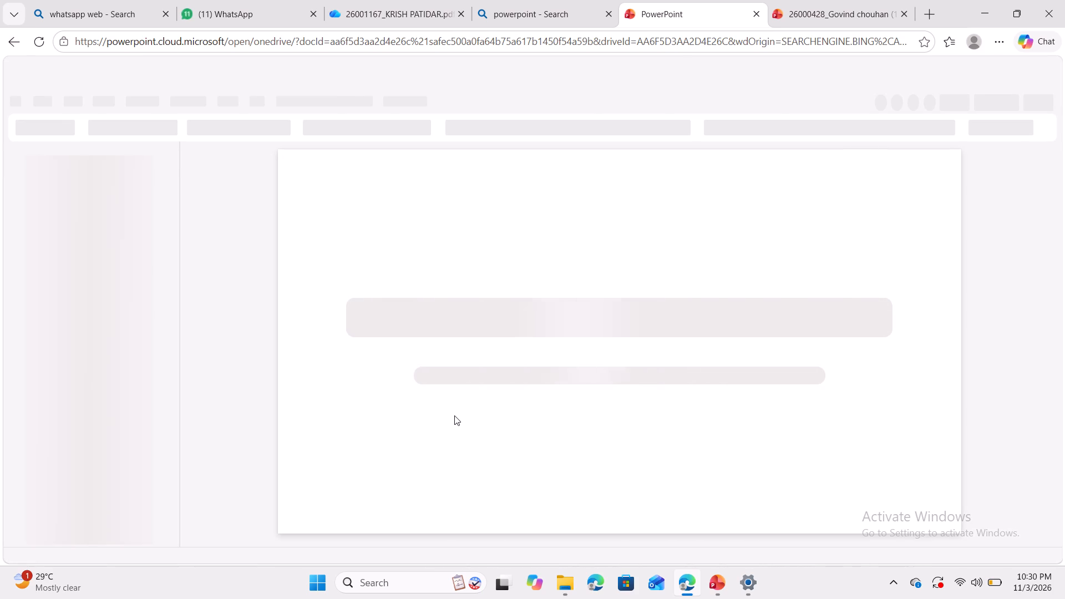
# Look through the portfolio slides from the cover to slide 5, Exercise 2: Composition with Ground Modulation and Ramps.
pyautogui.scroll(-1, 687, 376)
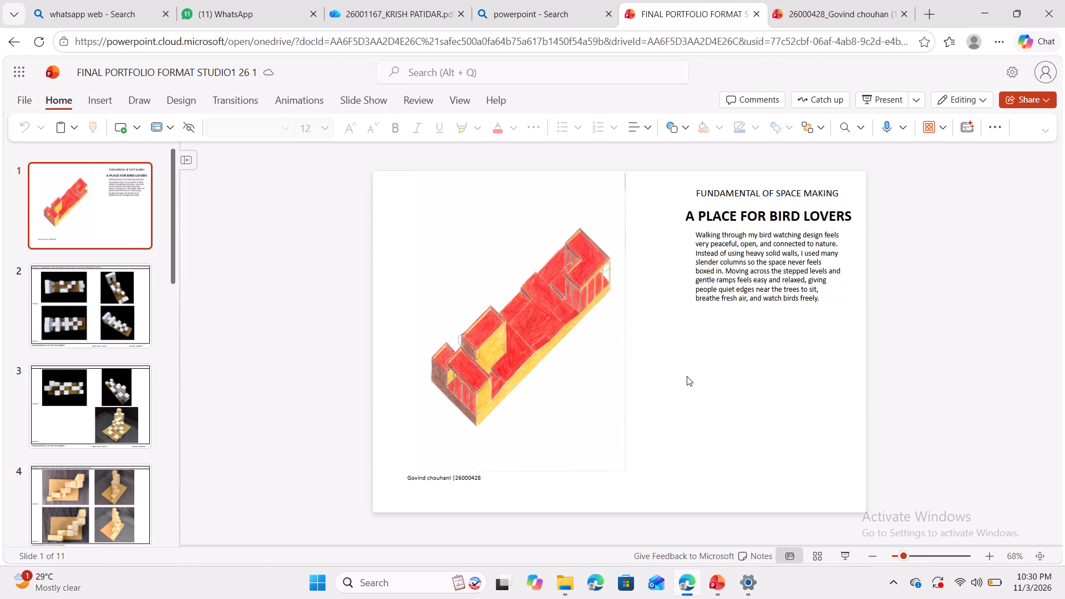
pyautogui.scroll(-4, 687, 376)
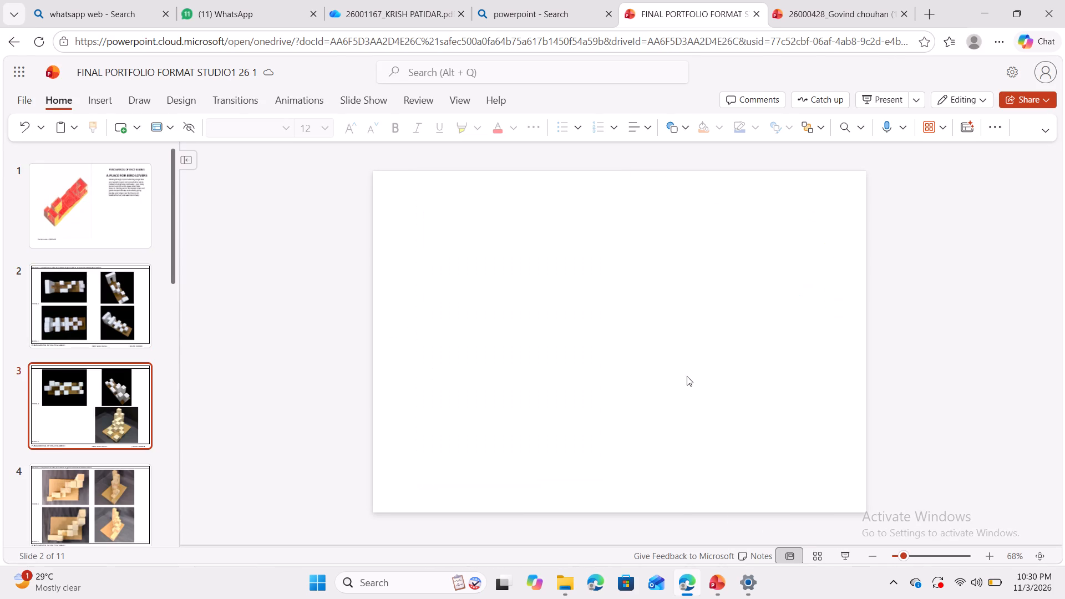
pyautogui.scroll(-1, 687, 376)
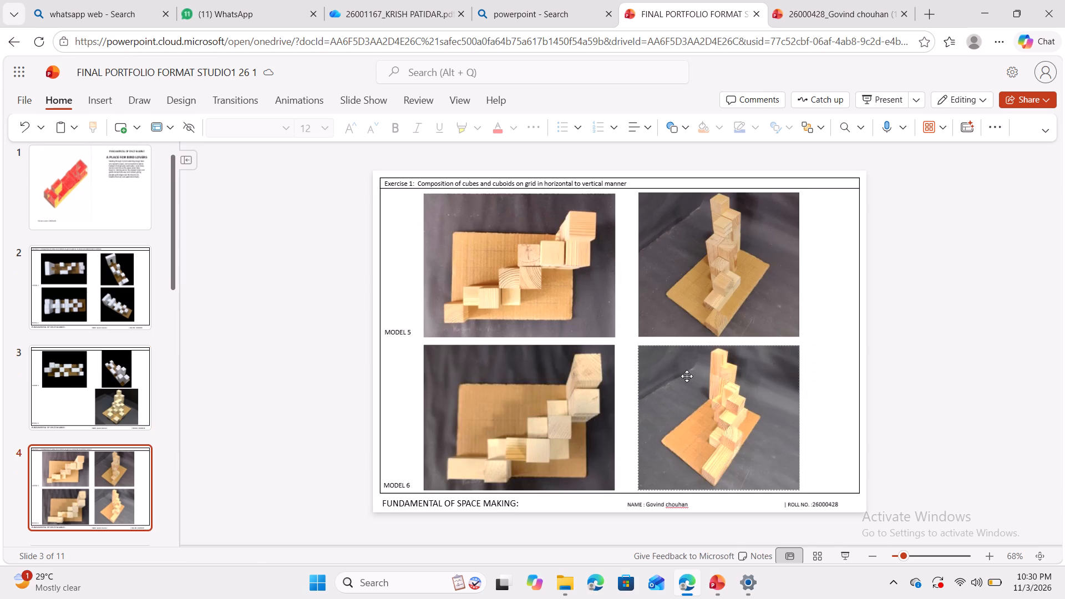
pyautogui.scroll(-1, 687, 376)
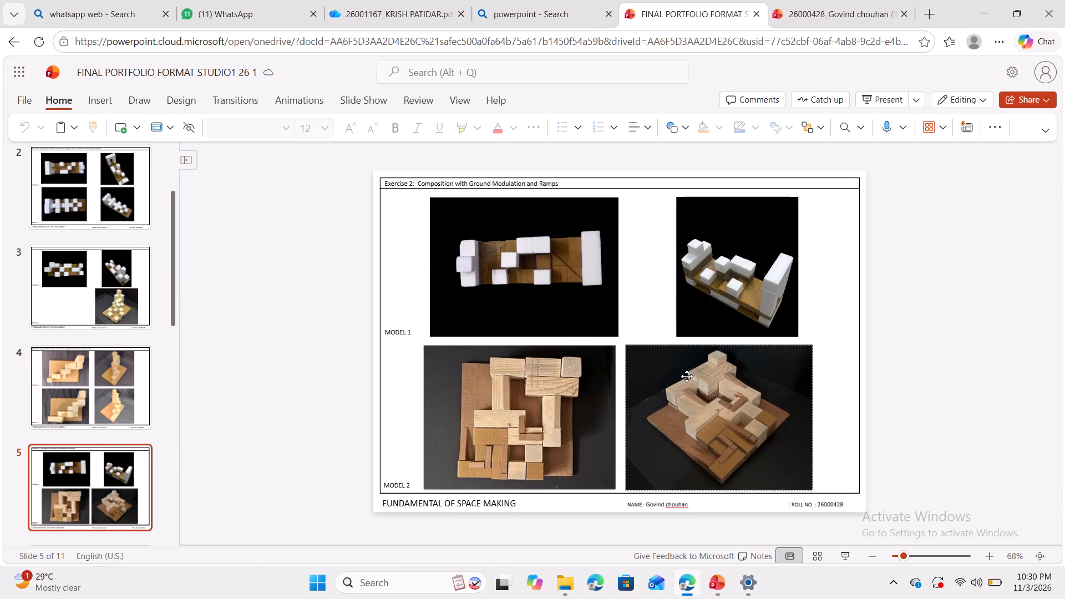
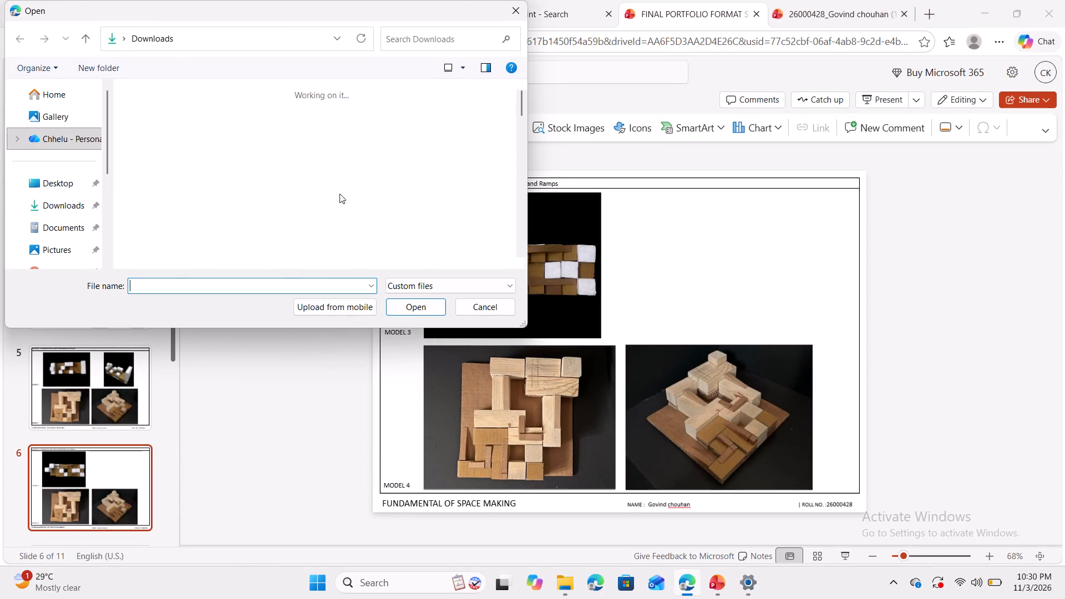
# Add the photo WhatsApp Image 2026-11-03 at 10.27.49 PM from Downloads to slide 6 and dismiss the file picker.
pyautogui.moveTo(161, 139); pyautogui.dragTo(660, 278)
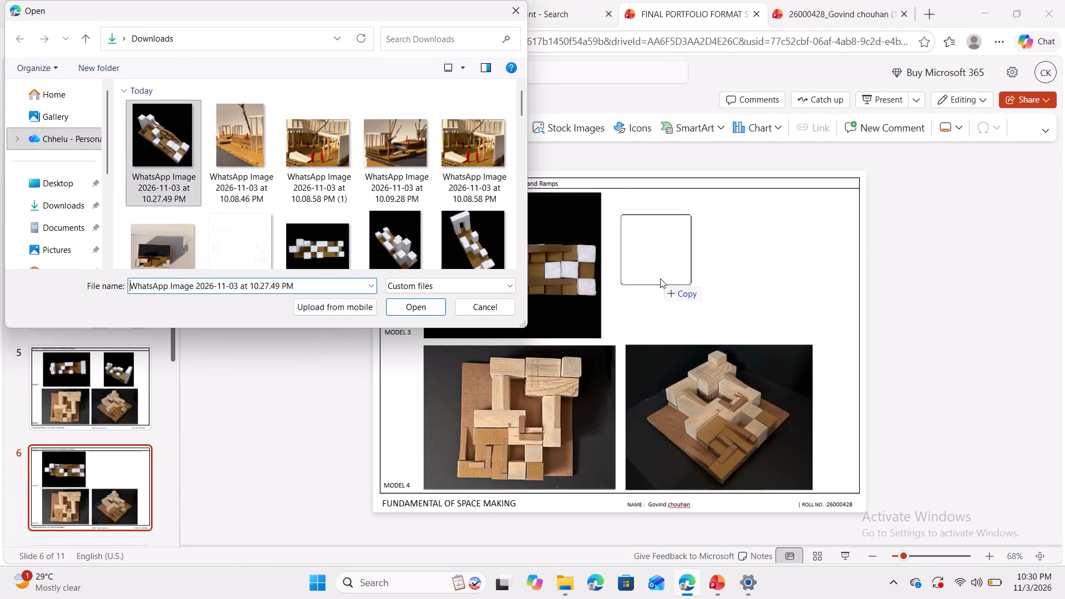
pyautogui.moveTo(660, 278); pyautogui.dragTo(681, 286)
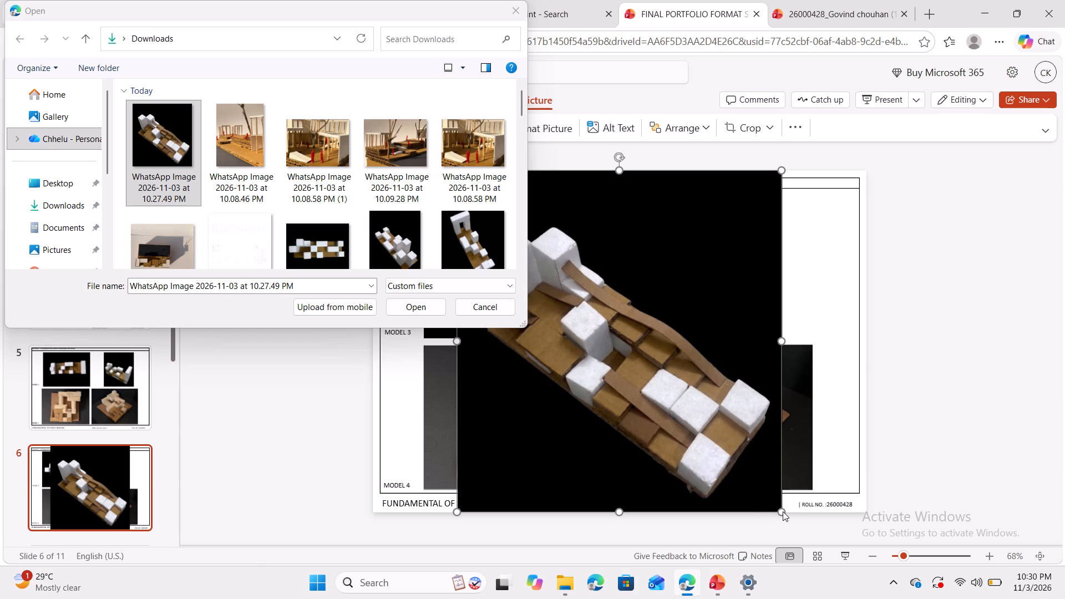
pyautogui.moveTo(782, 511); pyautogui.dragTo(757, 490)
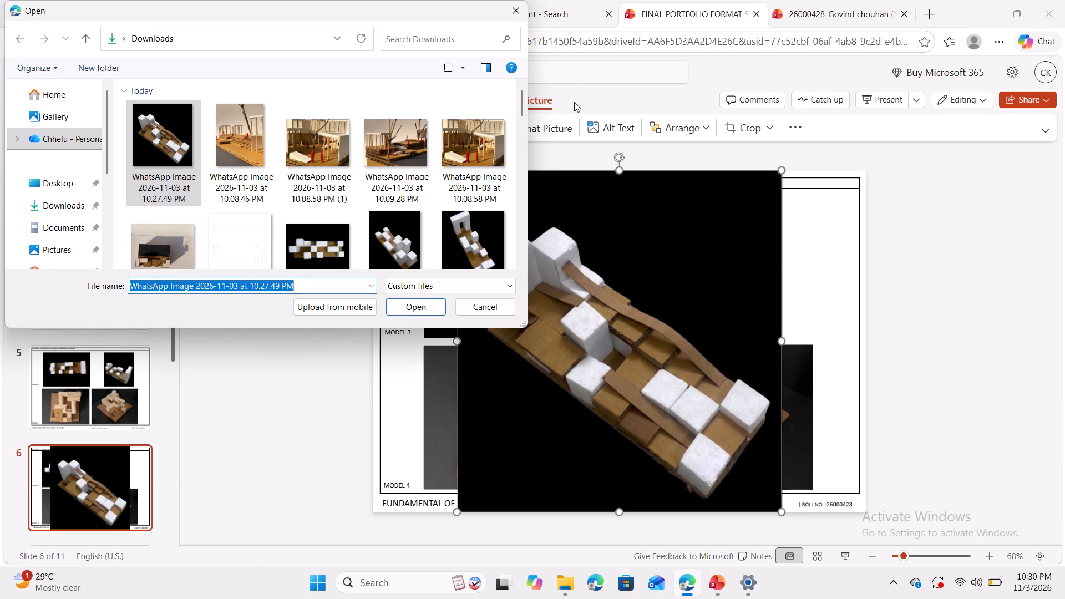
pyautogui.click(515, 13)
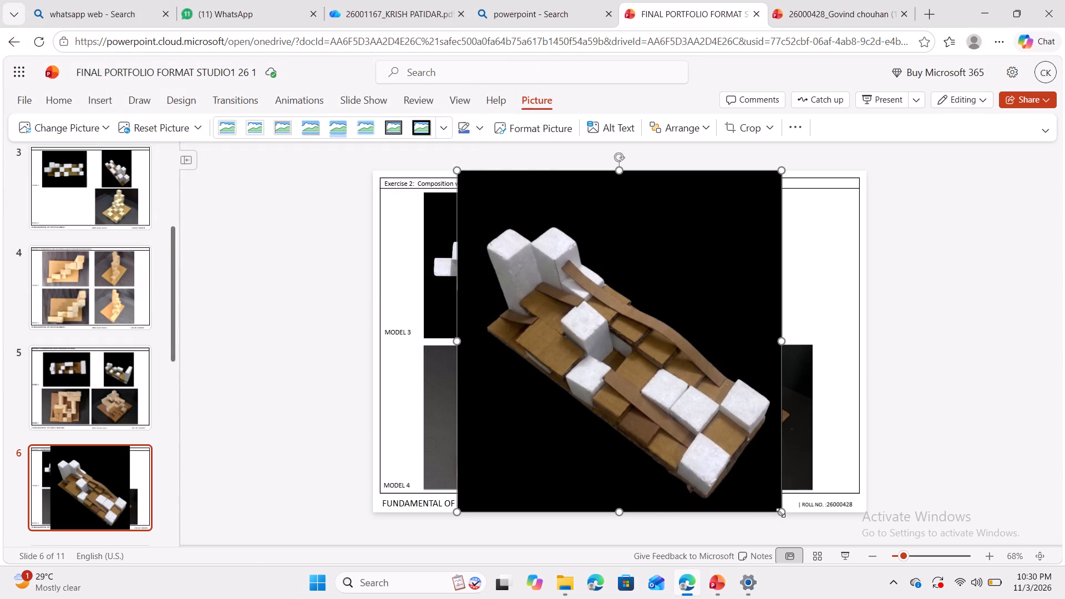
# Scale the new photo down to fit the empty MODEL 3 space on slide 6, above the angled-view MODEL 4 photo.
pyautogui.moveTo(780, 512); pyautogui.dragTo(614, 314)
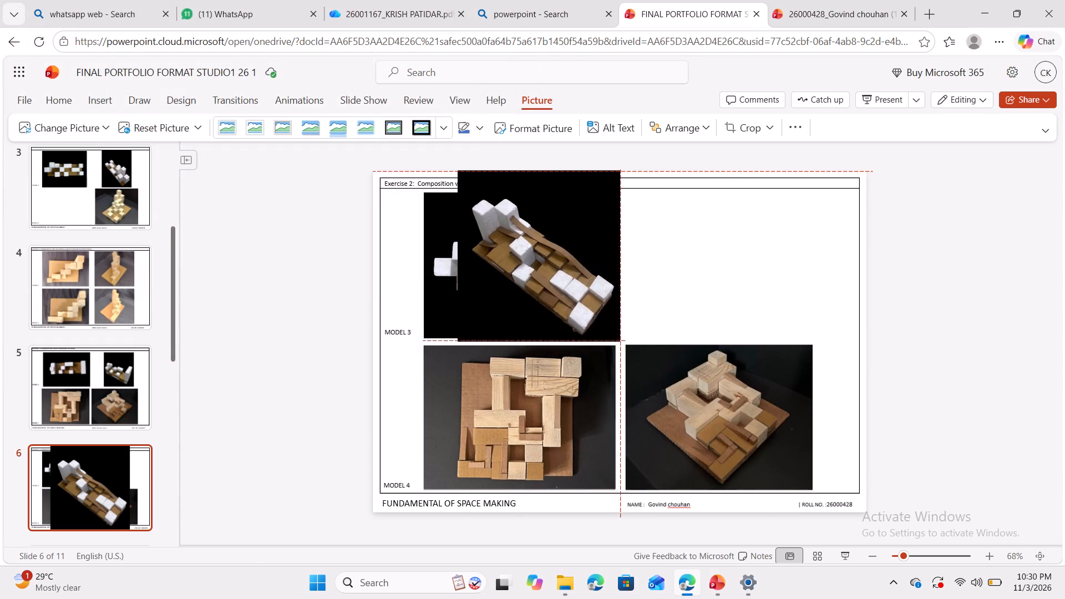
pyautogui.moveTo(614, 314); pyautogui.dragTo(607, 306)
pyautogui.moveTo(534, 261); pyautogui.dragTo(706, 270)
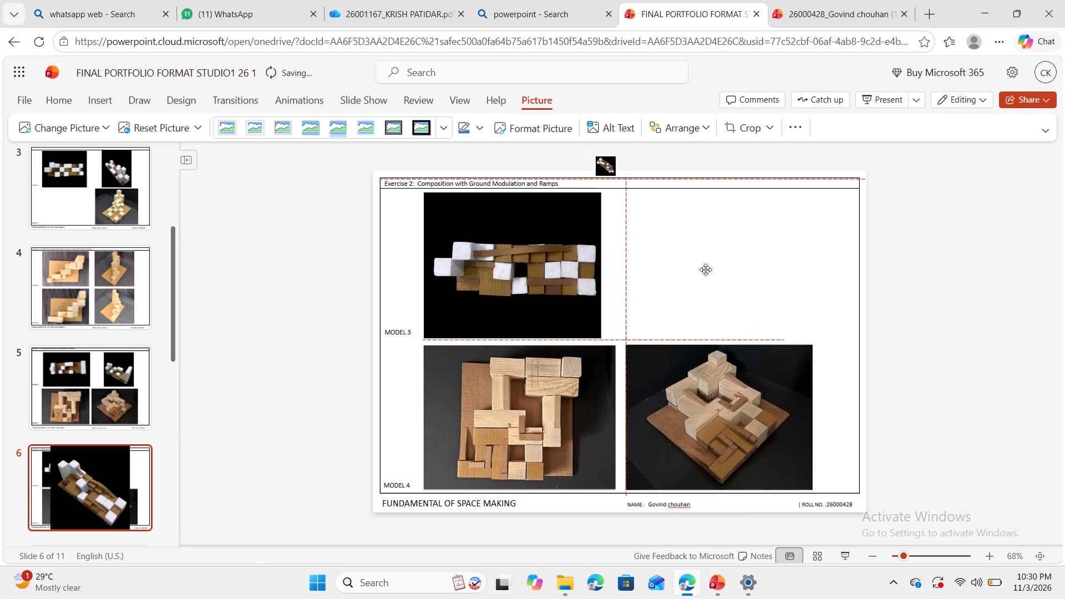
pyautogui.moveTo(706, 270); pyautogui.dragTo(708, 286)
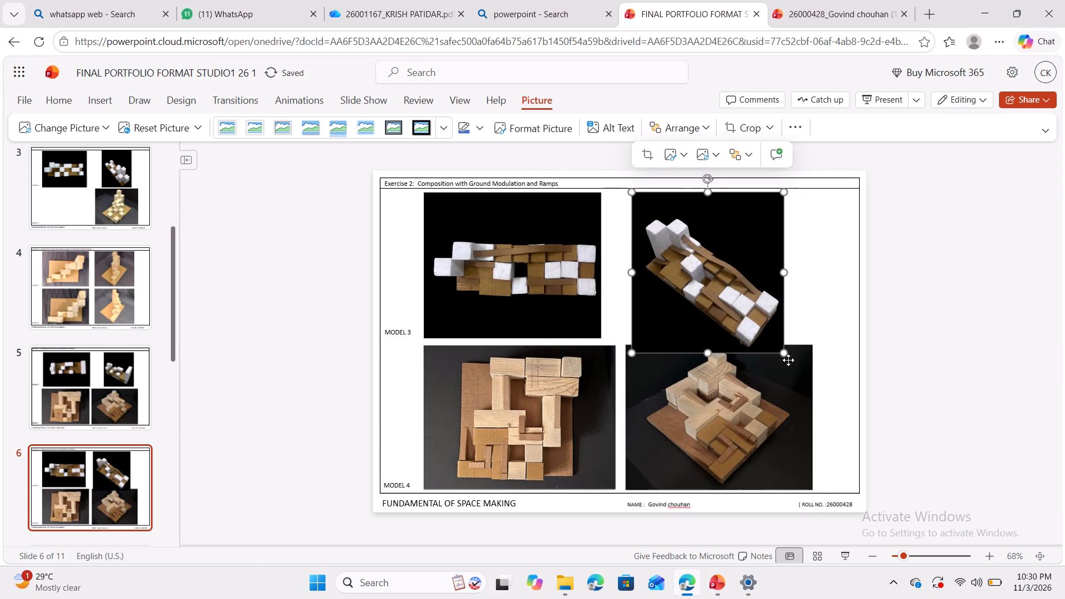
pyautogui.moveTo(782, 352); pyautogui.dragTo(766, 328)
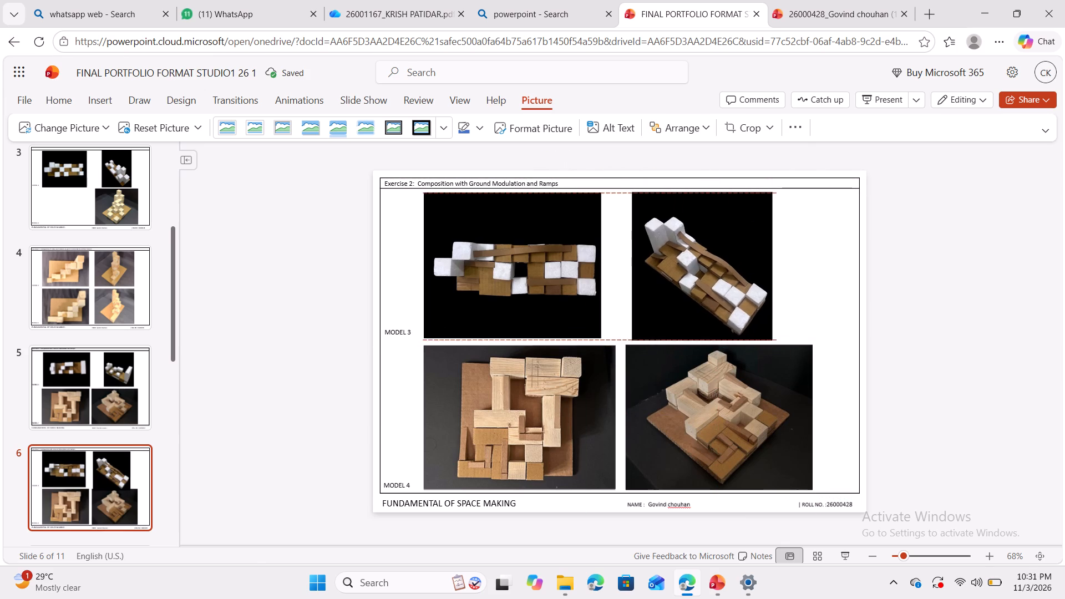
pyautogui.moveTo(766, 328); pyautogui.dragTo(764, 326)
pyautogui.moveTo(706, 272); pyautogui.dragTo(724, 275)
pyautogui.click(942, 255)
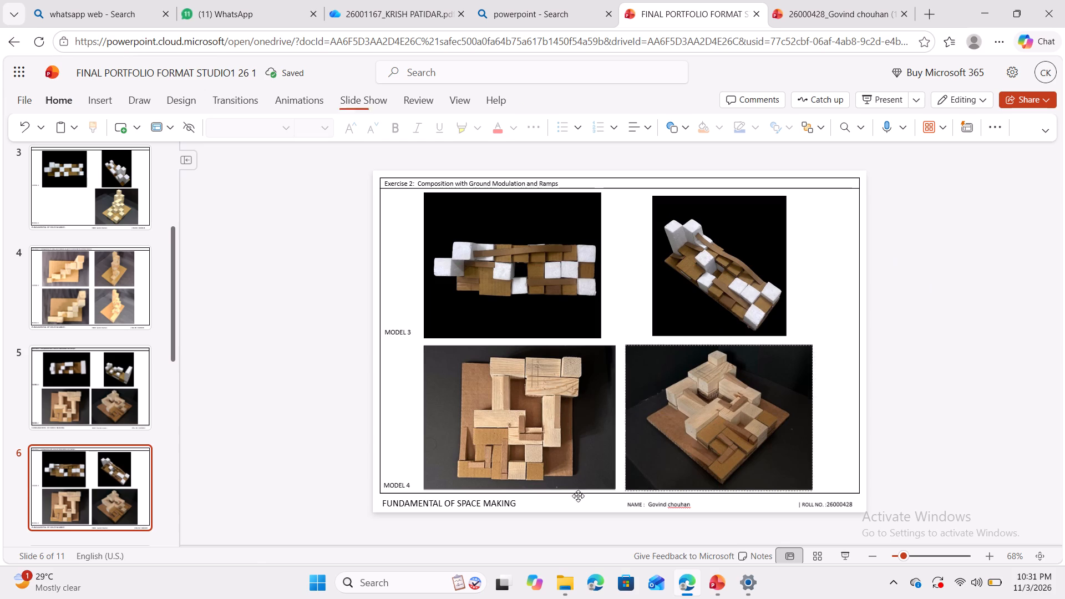
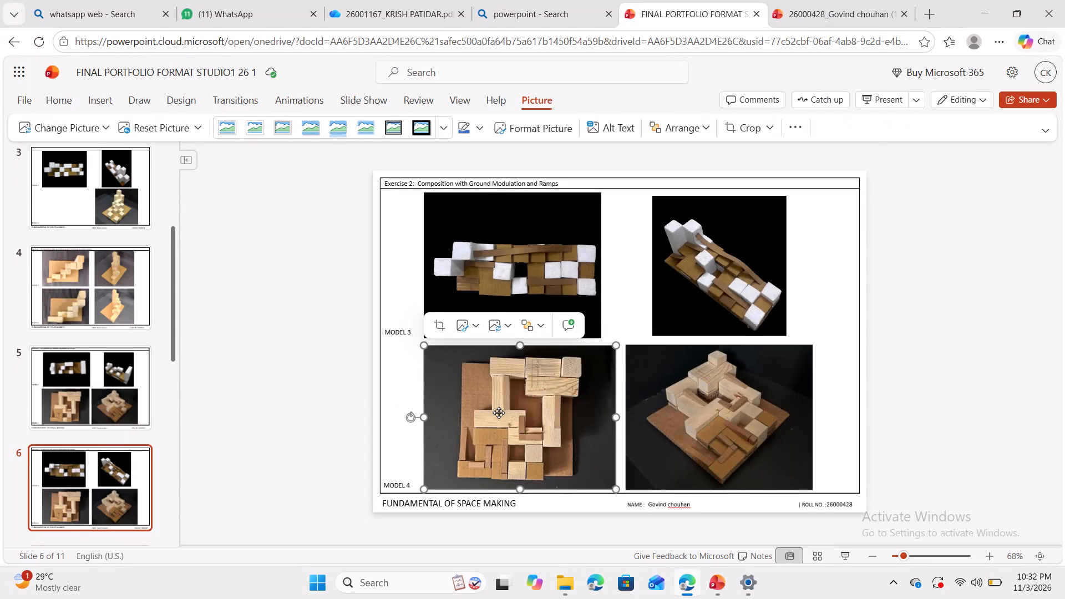
# Delete the top-view wooden block photo beside the MODEL 4 label on slide 6 and select the stepped-block photo underneath it.
pyautogui.press('Delete')
pyautogui.click(493, 416)
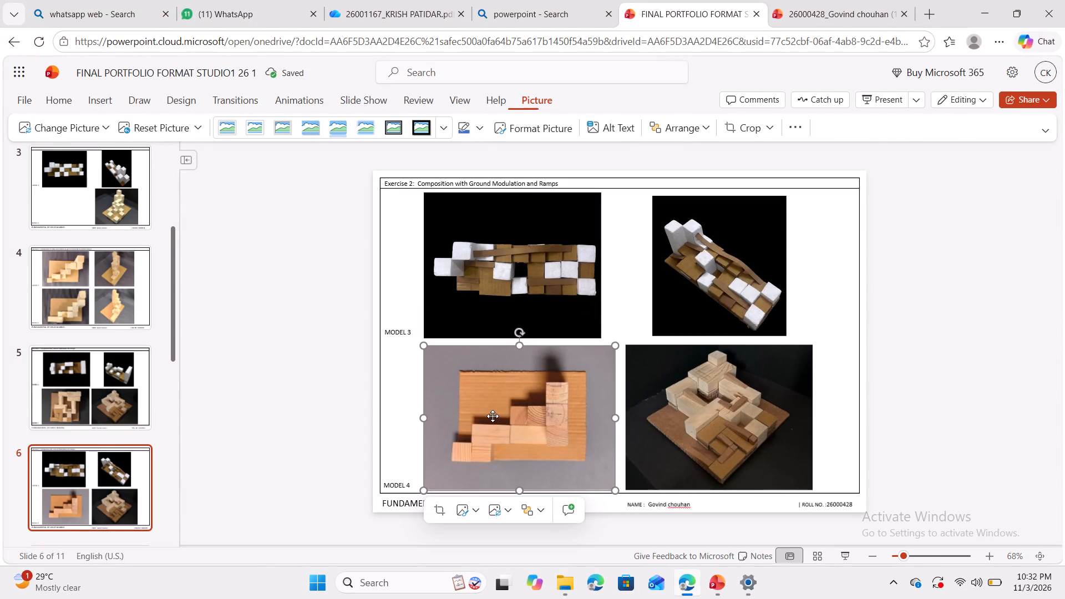
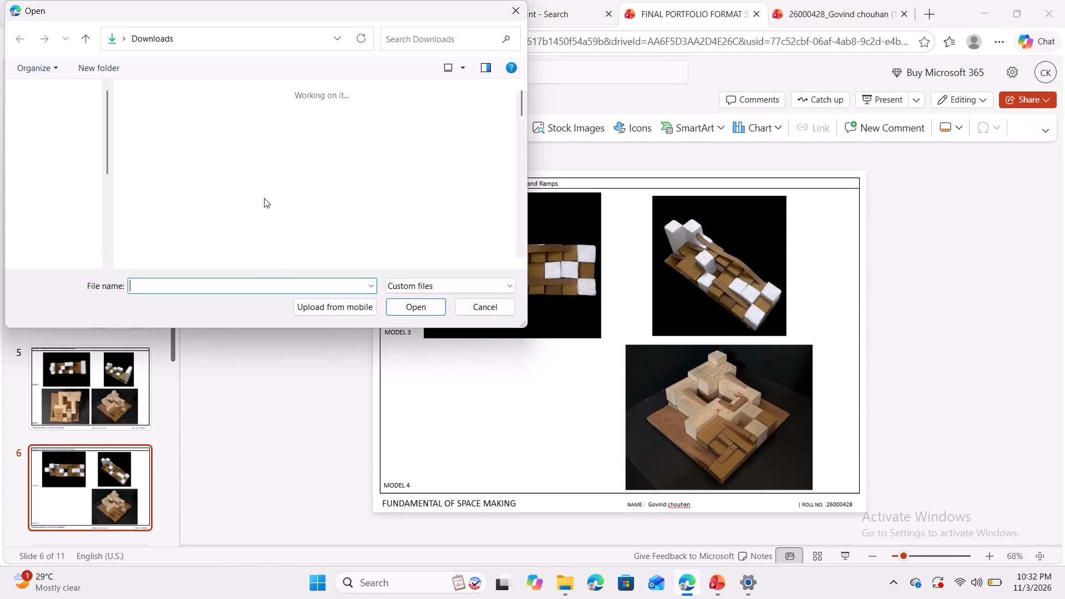
# Choose the picture WhatsApp Image 2026-11-03 at 10.31.56 PM from Downloads for insertion on slide 6.
pyautogui.moveTo(231, 148); pyautogui.dragTo(373, 331)
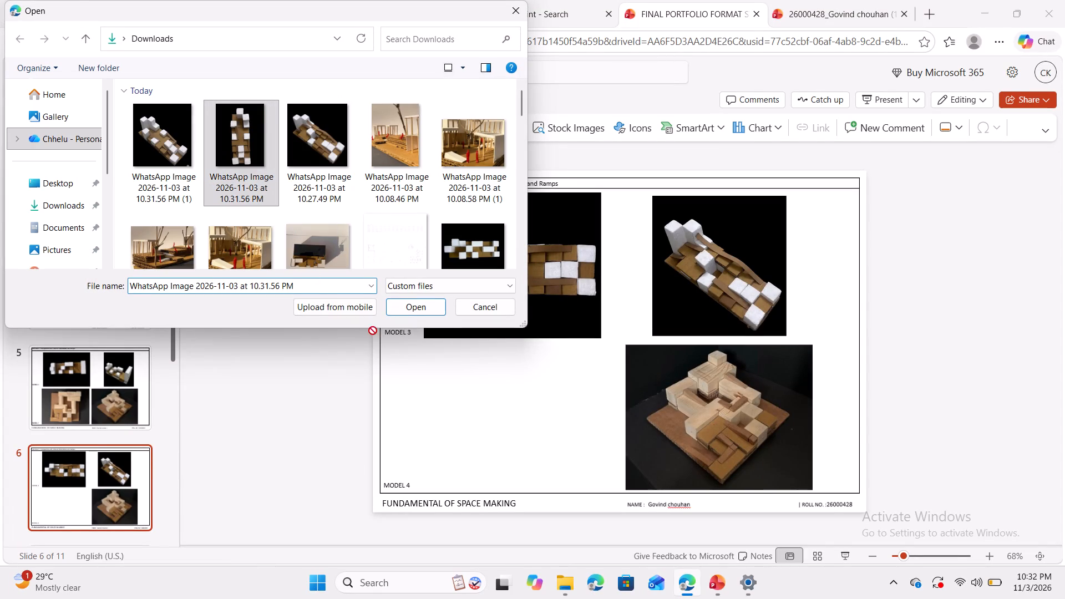
# Rotate the newly inserted top-view model photo on slide 6 a quarter turn counterclockwise so the model lies horizontally.
pyautogui.moveTo(373, 331); pyautogui.dragTo(427, 375)
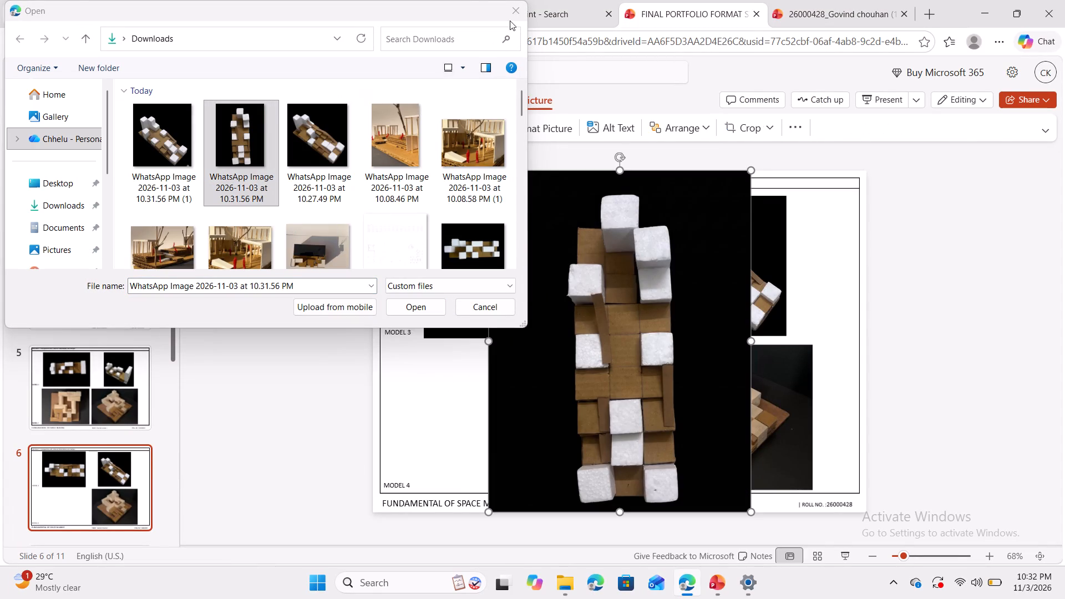
pyautogui.click(518, 8)
pyautogui.moveTo(620, 158); pyautogui.dragTo(600, 174)
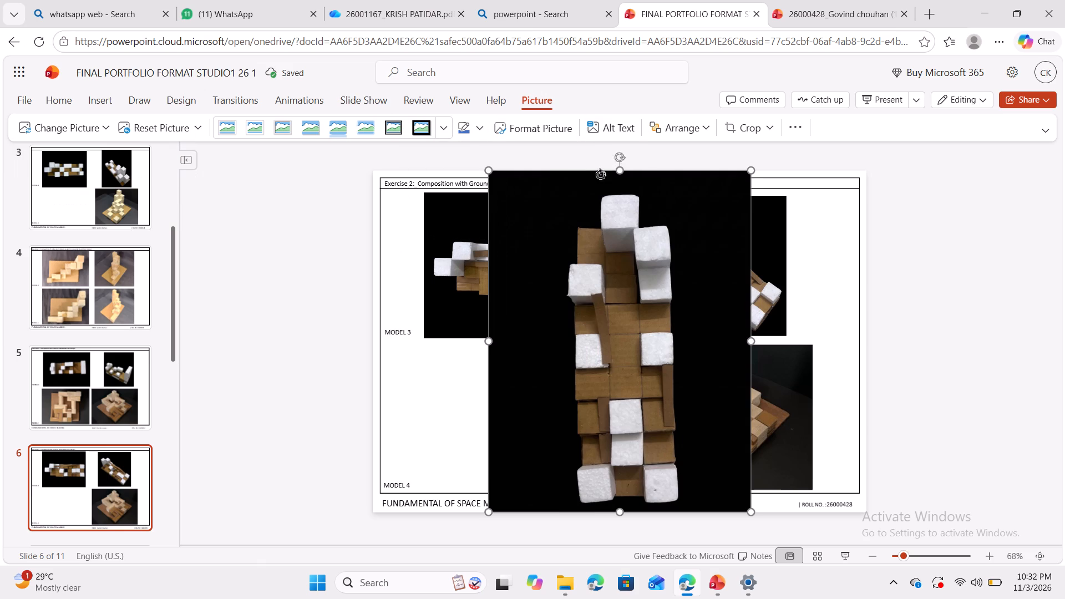
pyautogui.moveTo(600, 174); pyautogui.dragTo(454, 345)
# Scale down the rotated photo and place it beside the MODEL 4 label, aligned under the MODEL 3 top-view photo at about the same width.
pyautogui.moveTo(792, 473); pyautogui.dragTo(684, 378)
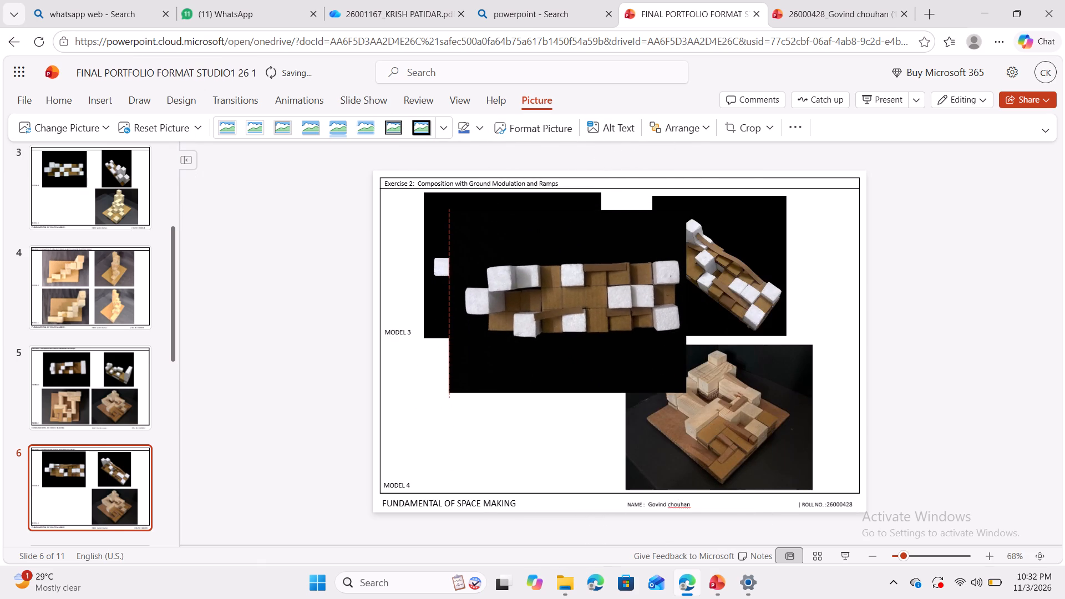
pyautogui.moveTo(684, 378); pyautogui.dragTo(651, 347)
pyautogui.moveTo(565, 278); pyautogui.dragTo(528, 394)
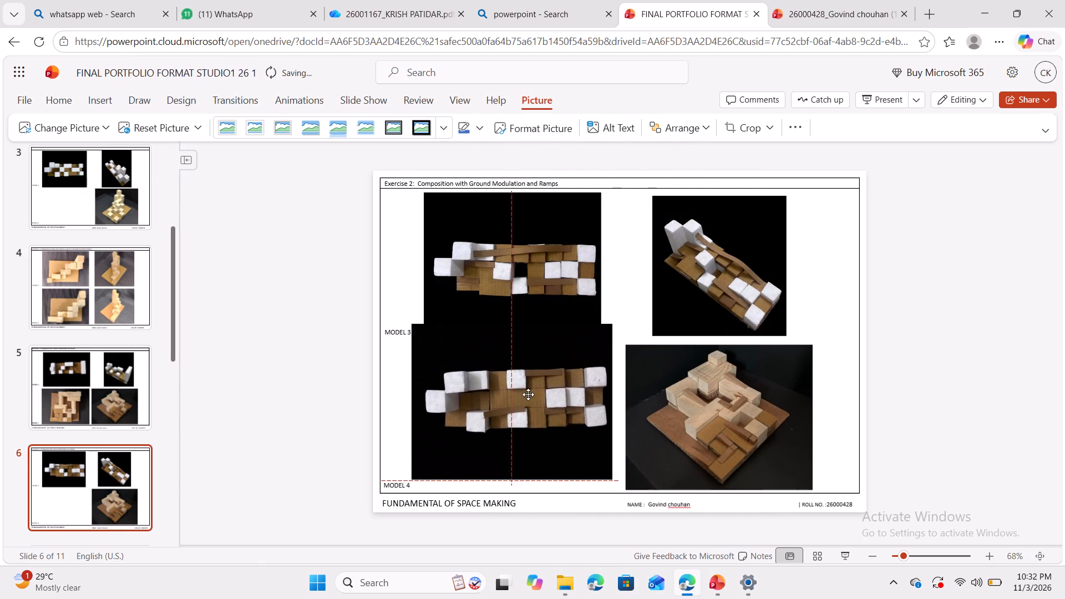
pyautogui.moveTo(528, 394); pyautogui.dragTo(537, 422)
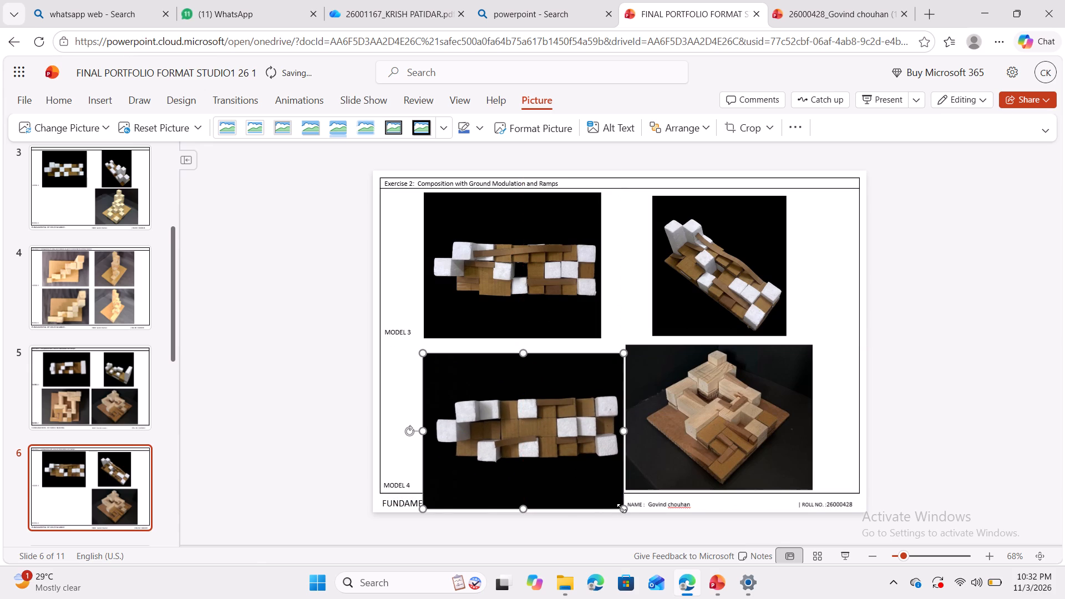
pyautogui.moveTo(622, 508); pyautogui.dragTo(603, 471)
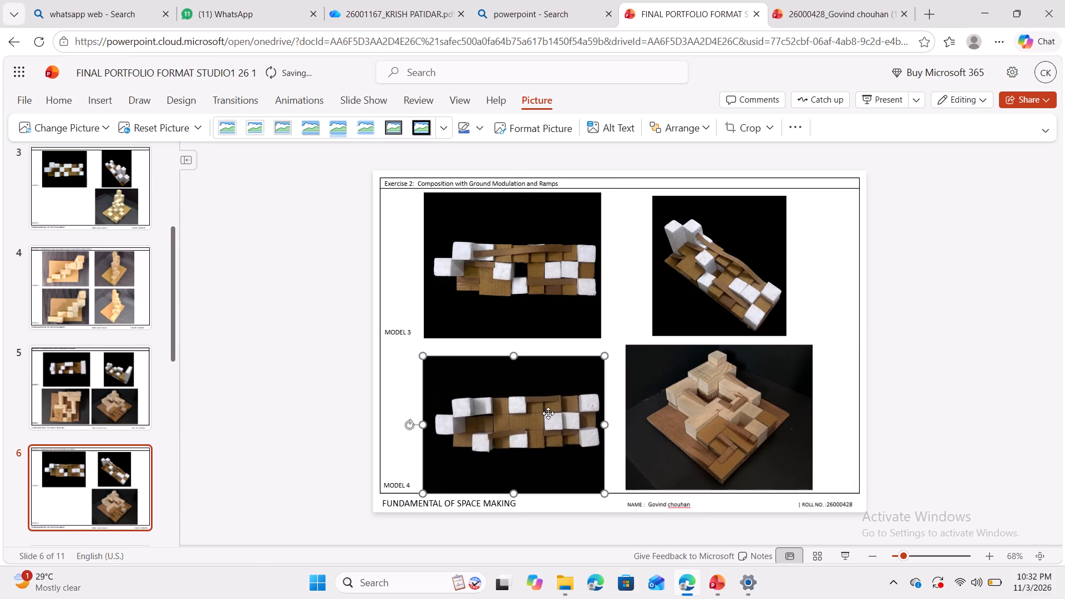
pyautogui.moveTo(536, 413); pyautogui.dragTo(536, 407)
pyautogui.click(958, 342)
# Select the wooden stepped-block photo in the MODEL 4 row of slide 6.
pyautogui.click(697, 420)
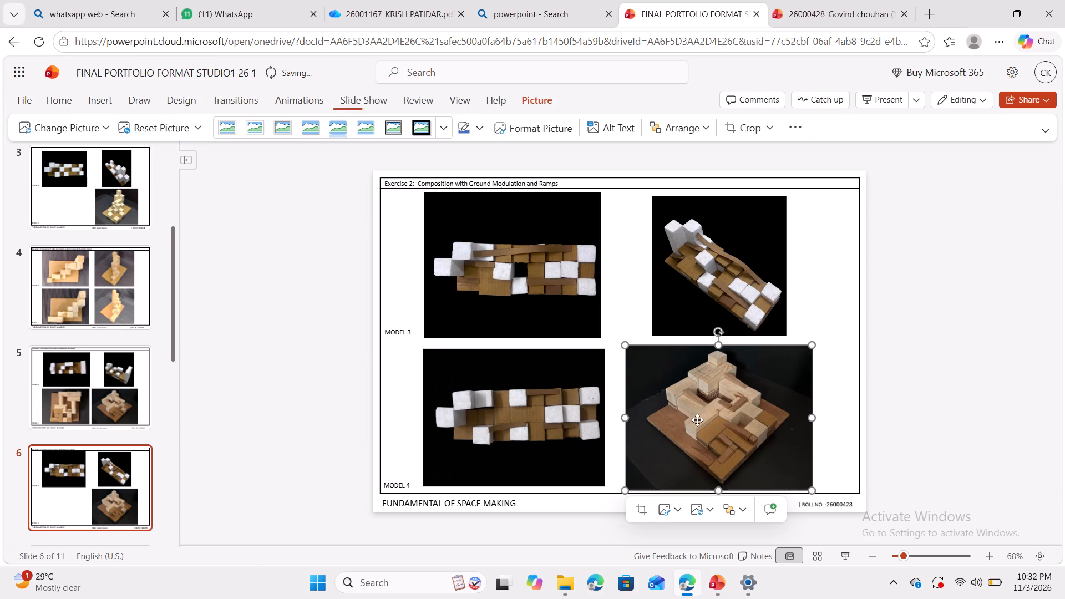
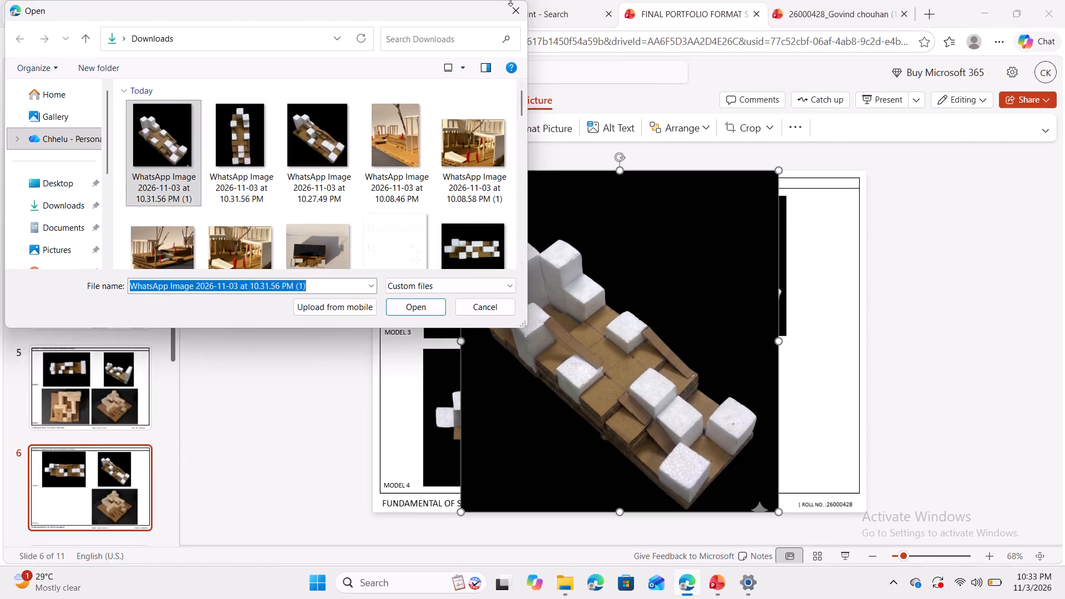
# Shrink the newly inserted angled model photo on slide 6 and place it beside the MODEL 4 top view, aligned below the MODEL 3 angled photo.
pyautogui.click(514, 10)
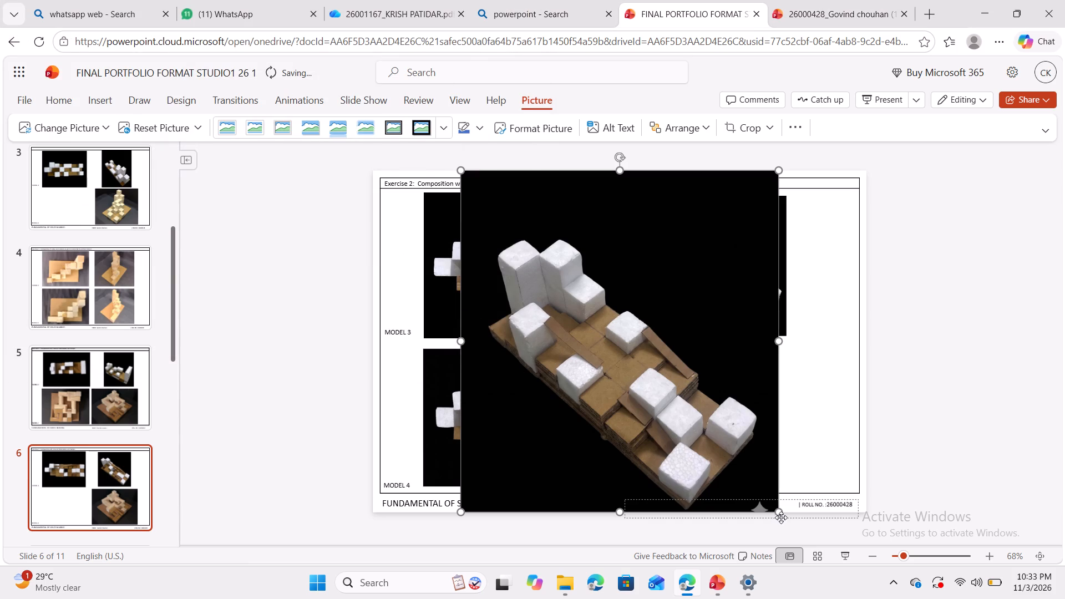
pyautogui.moveTo(778, 511); pyautogui.dragTo(617, 336)
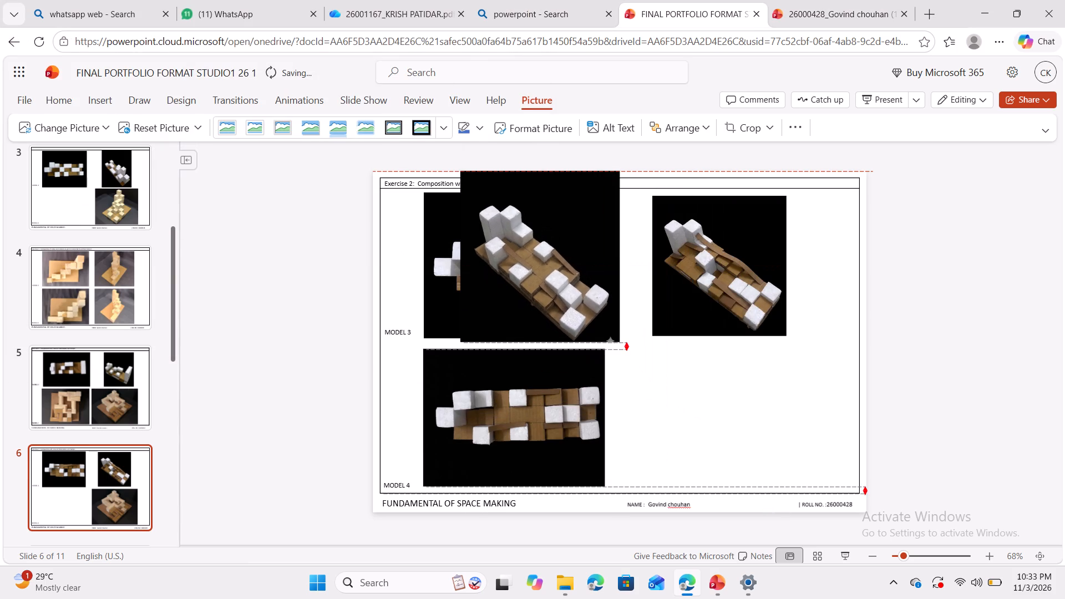
pyautogui.moveTo(617, 336); pyautogui.dragTo(615, 335)
pyautogui.moveTo(544, 236); pyautogui.dragTo(729, 413)
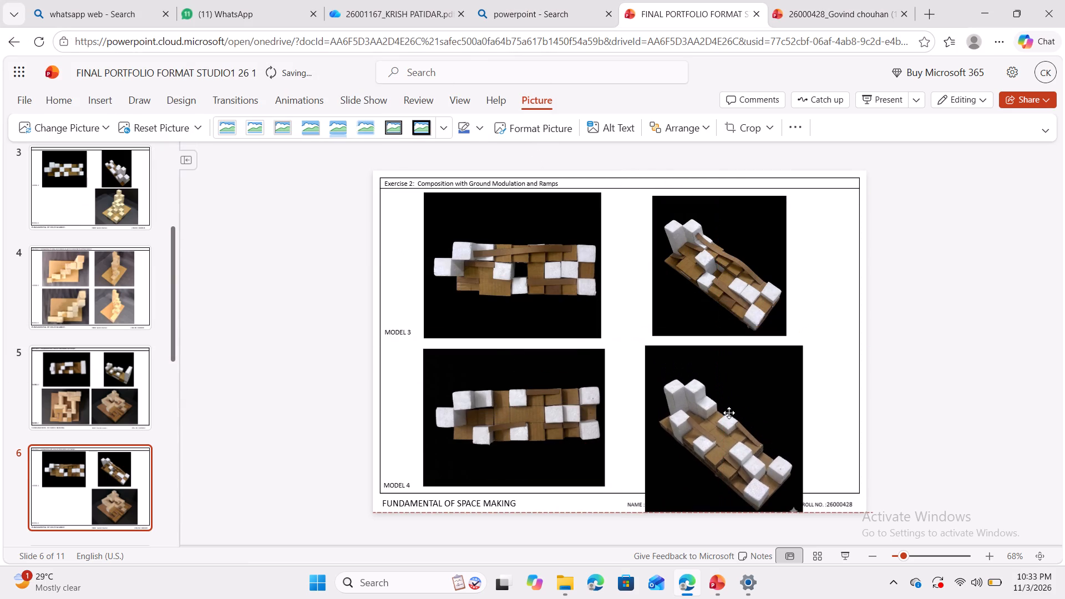
pyautogui.moveTo(729, 413); pyautogui.dragTo(740, 412)
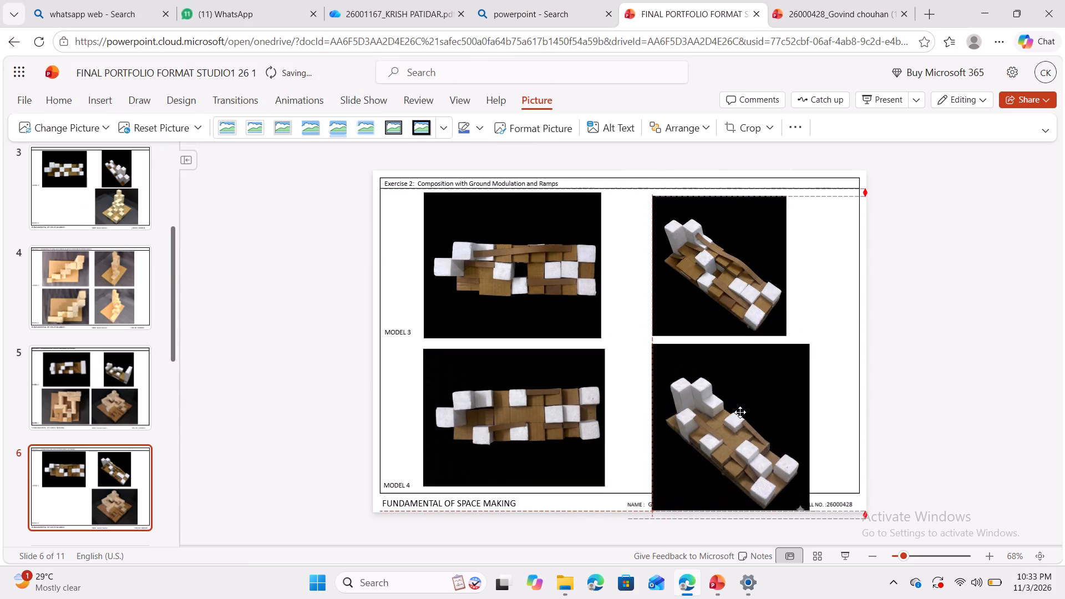
pyautogui.moveTo(740, 412); pyautogui.dragTo(739, 414)
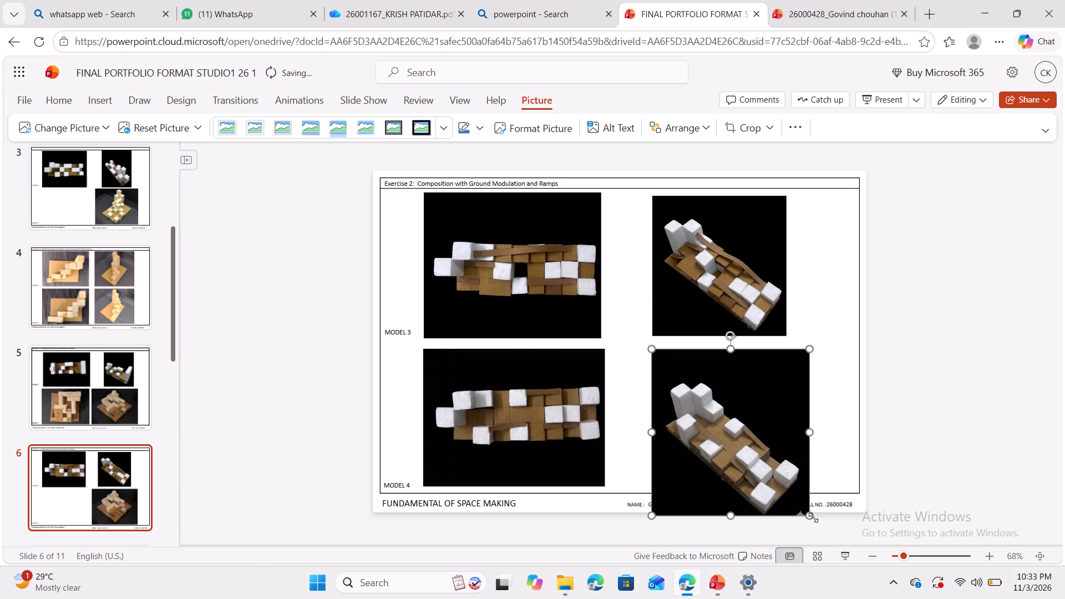
pyautogui.moveTo(808, 515); pyautogui.dragTo(780, 477)
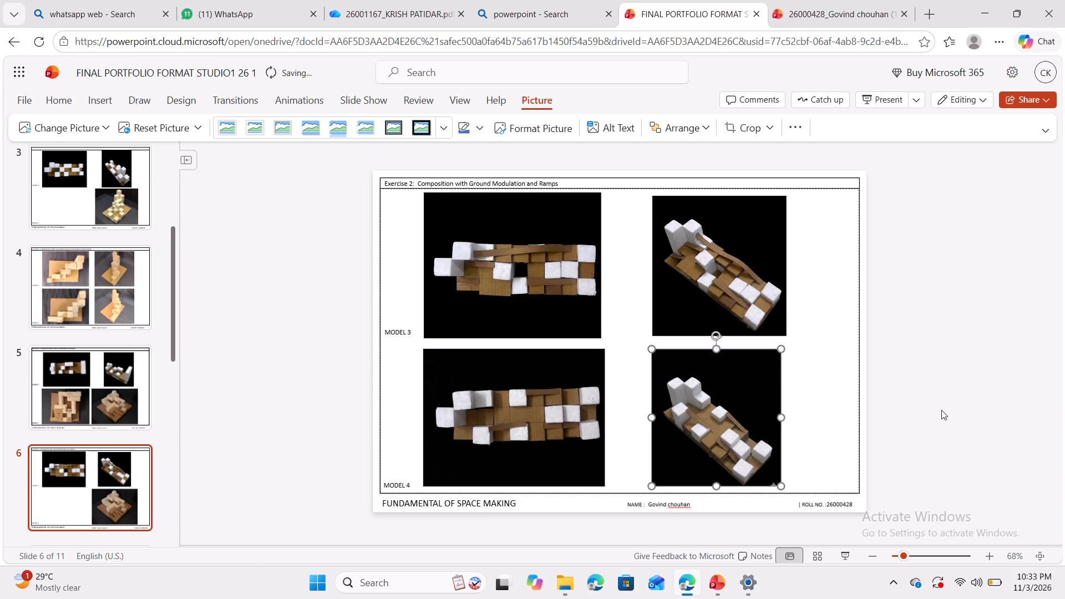
pyautogui.click(283, 400)
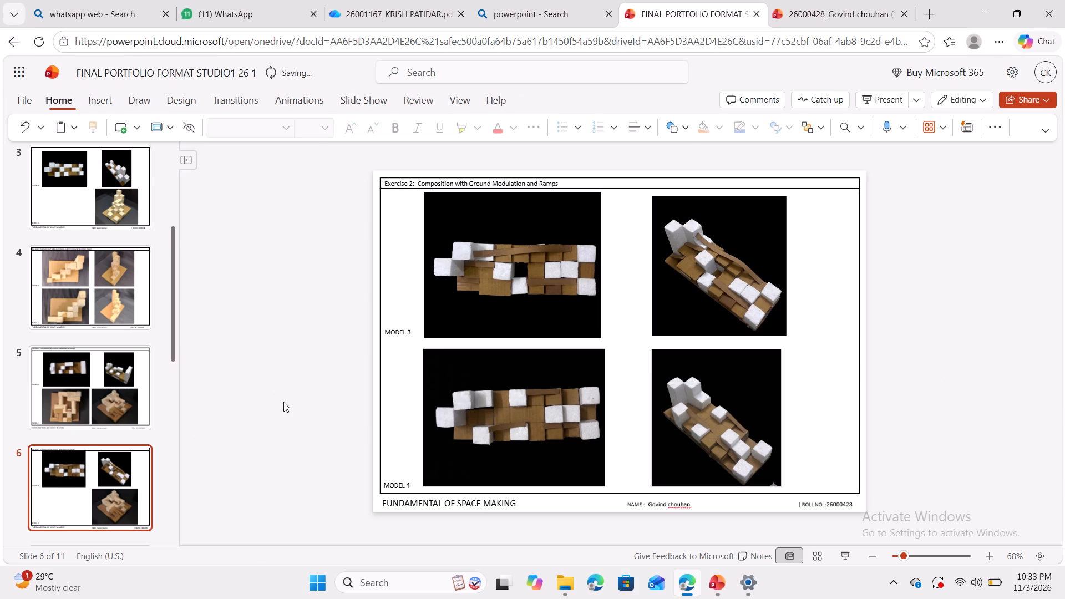
# Look through slides 5 to 8 to check which model photos on the Exercise 2 slides still need replacing.
pyautogui.scroll(-1, 283, 402)
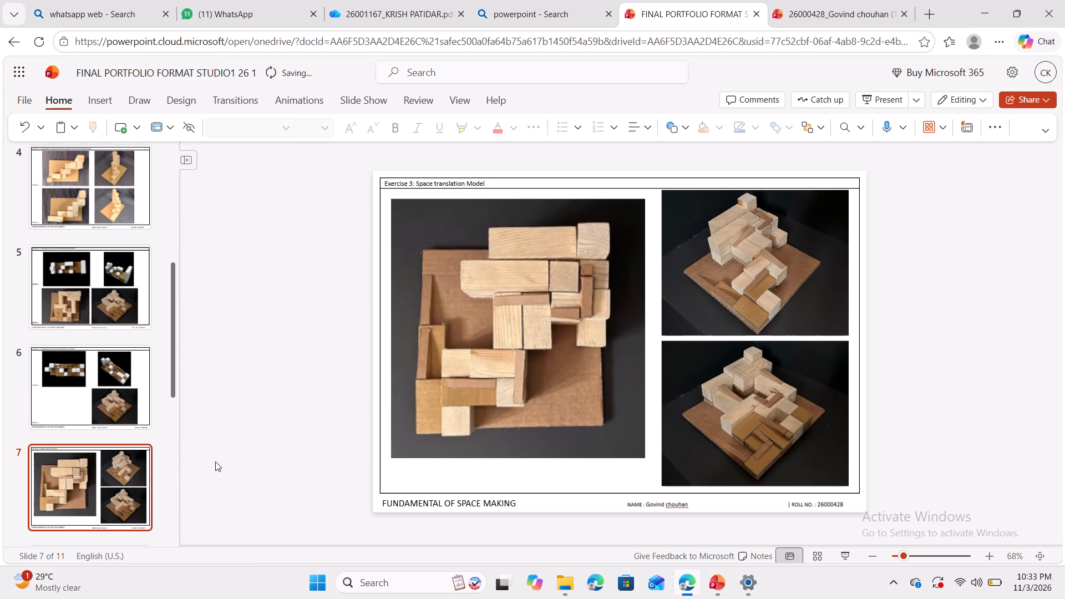
pyautogui.scroll(-1, 223, 453)
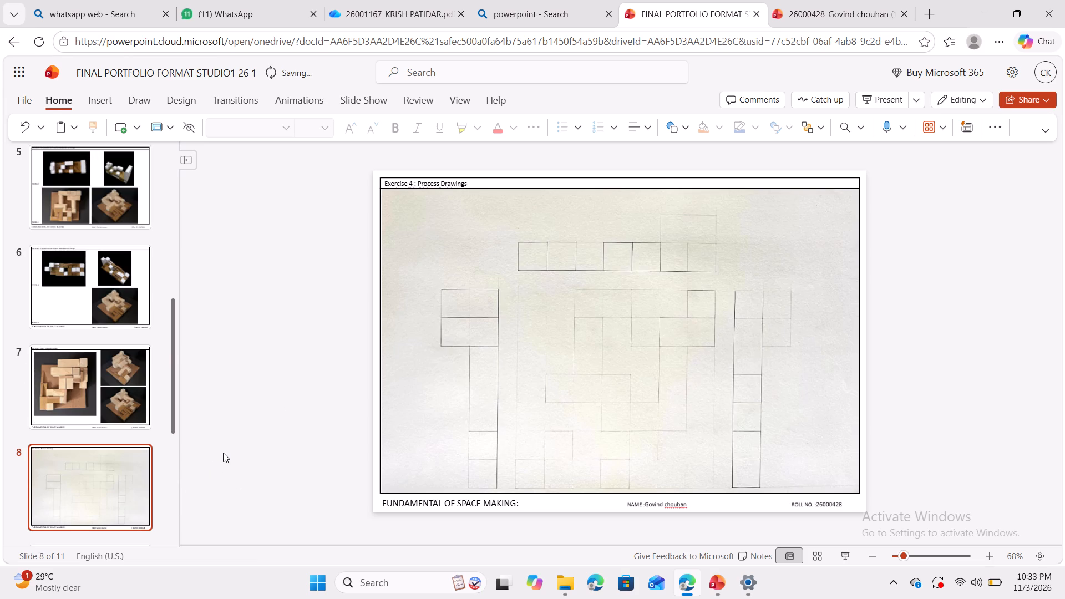
pyautogui.scroll(2, 223, 453)
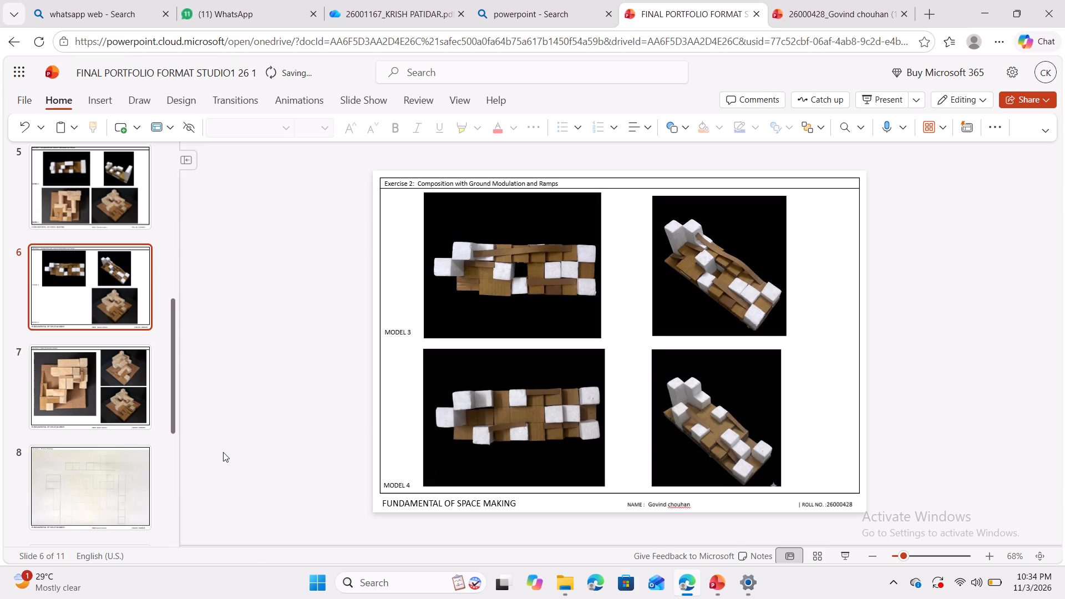
pyautogui.press('[')
pyautogui.scroll(1, 303, 403)
pyautogui.click(106, 202)
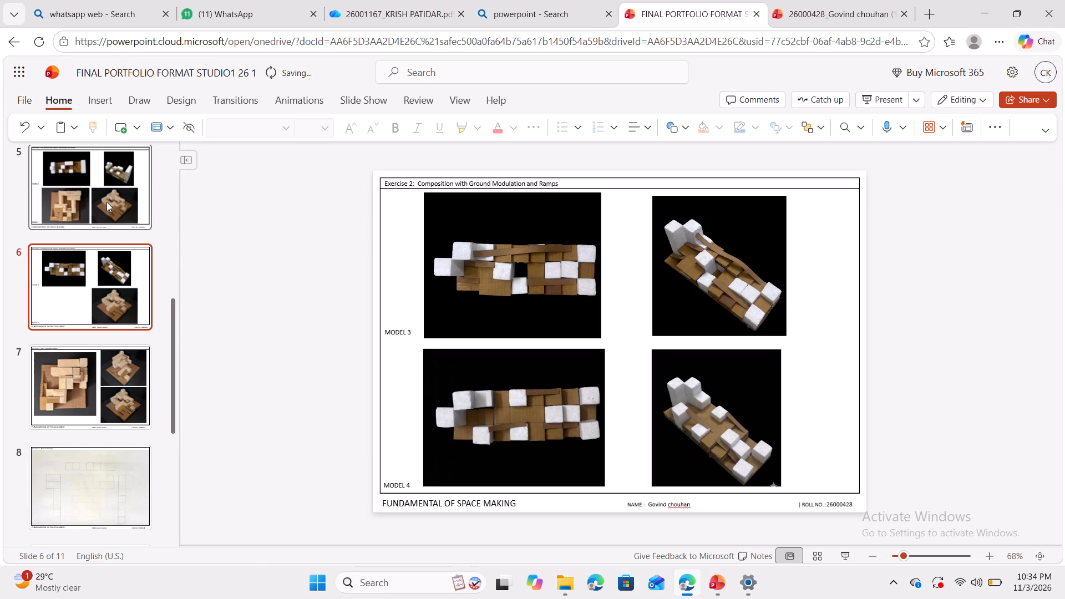
pyautogui.scroll(2, 289, 425)
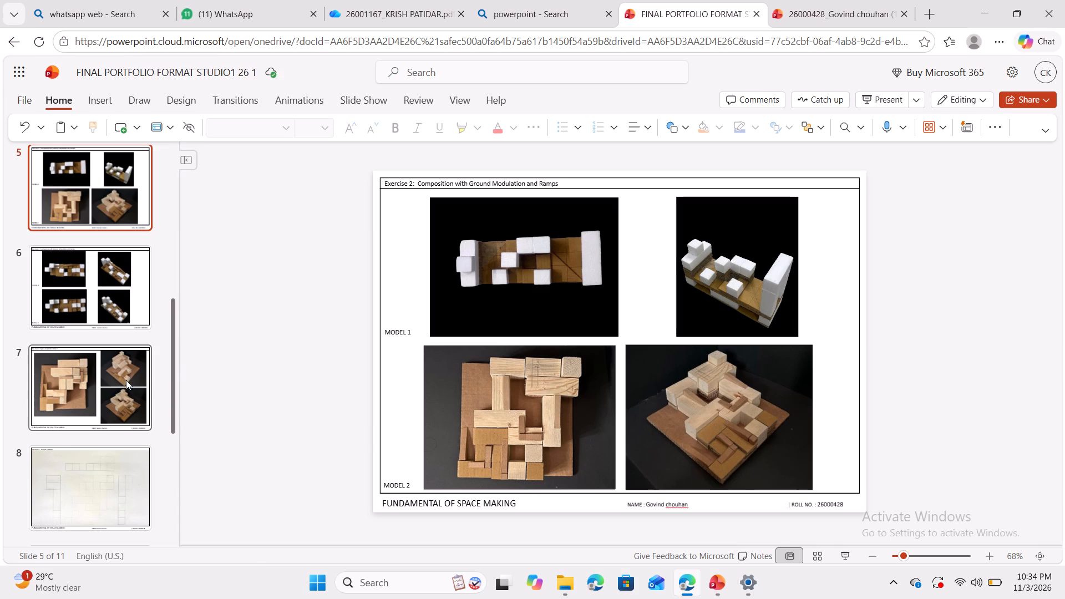
pyautogui.click(85, 316)
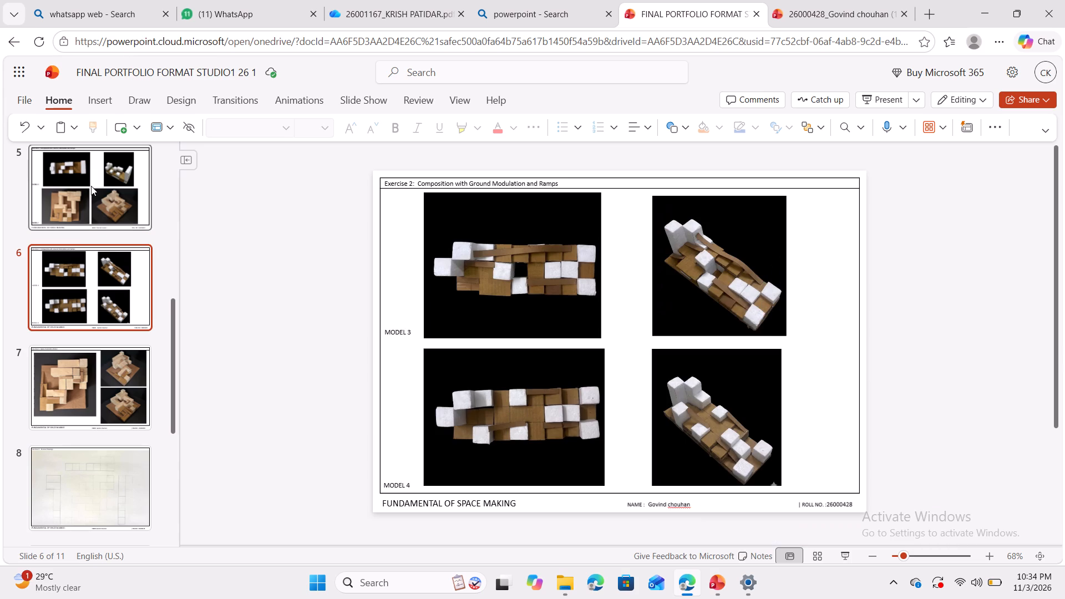
pyautogui.click(91, 188)
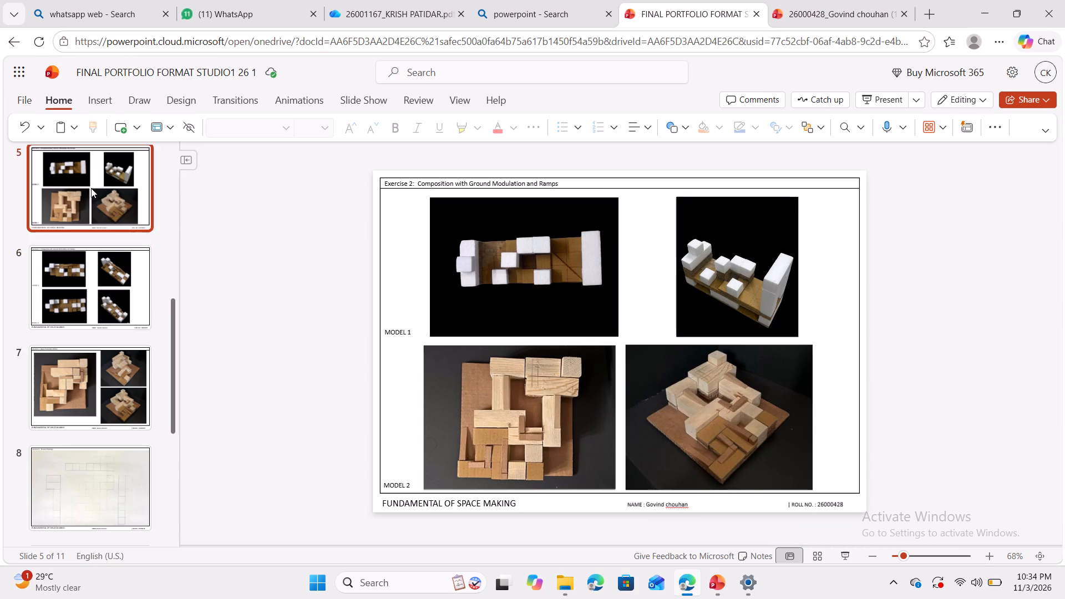
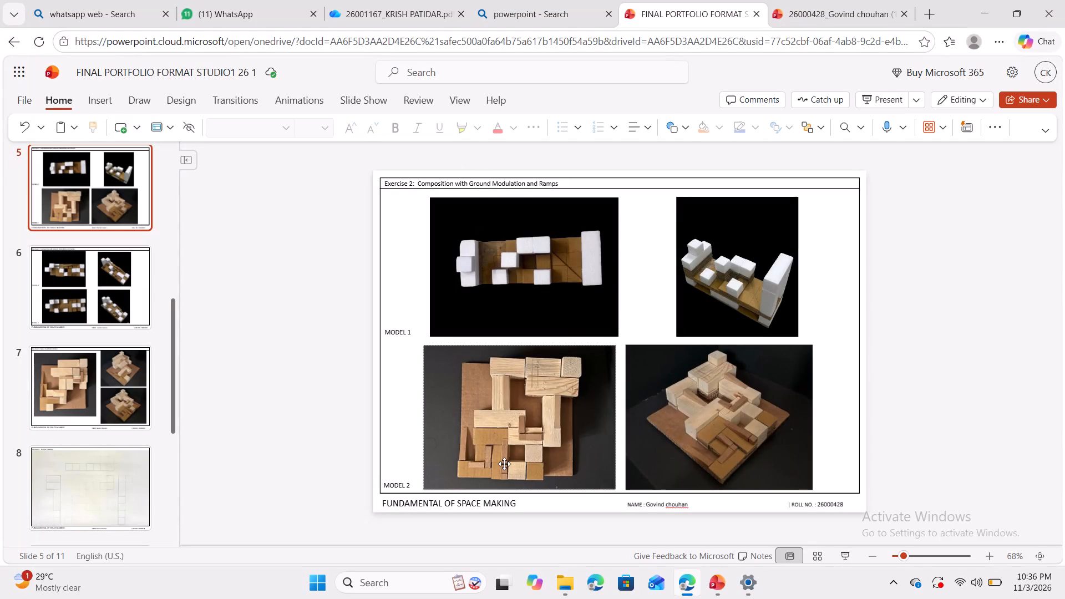
# Delete the top-view wooden block photo beside the MODEL 2 label on slide 5.
pyautogui.click(504, 461)
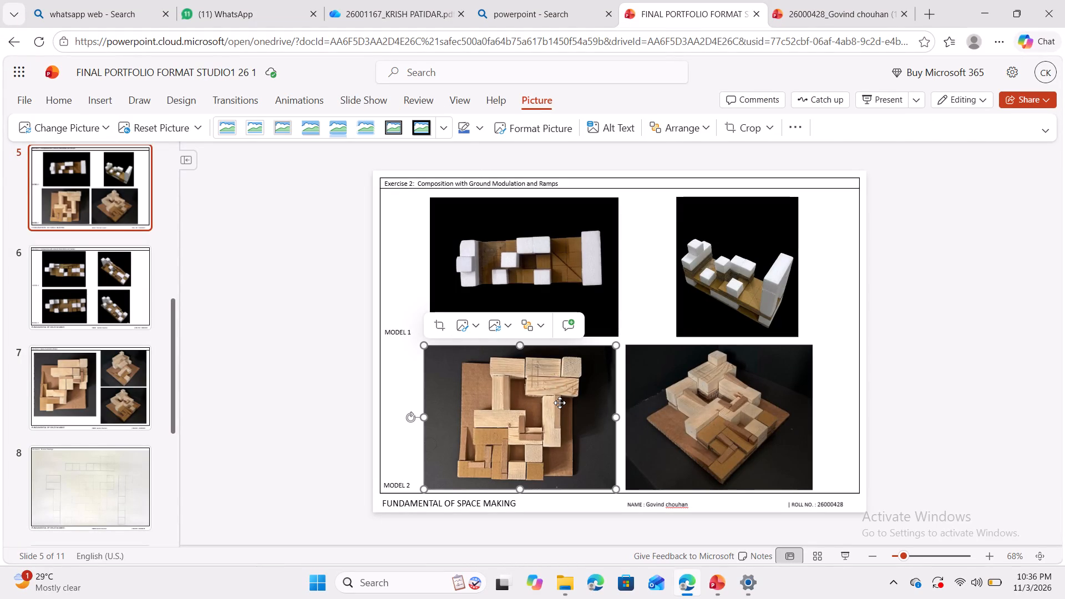
pyautogui.press('Delete')
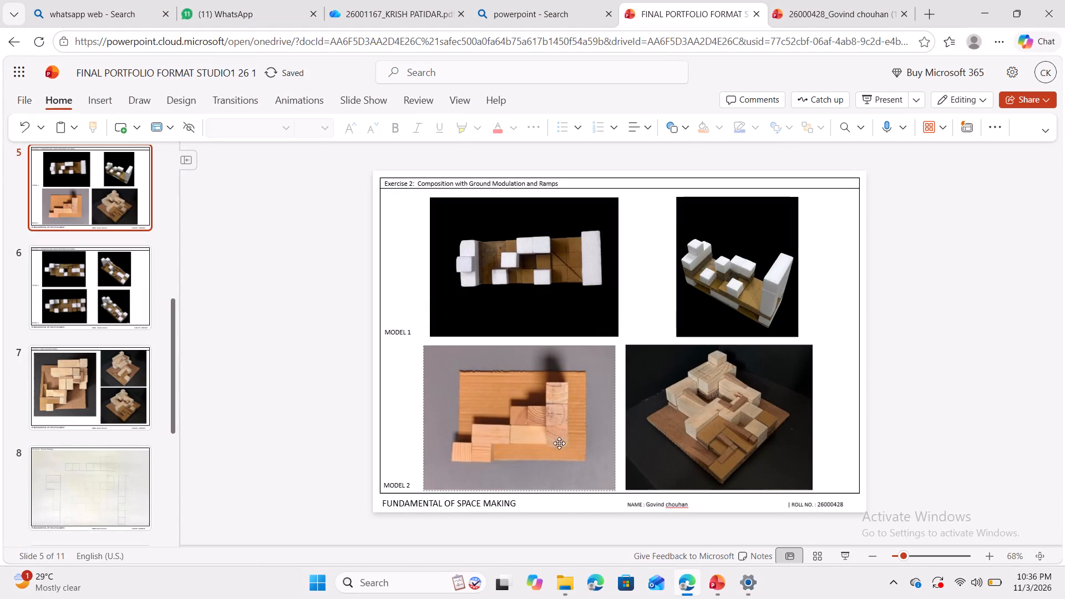
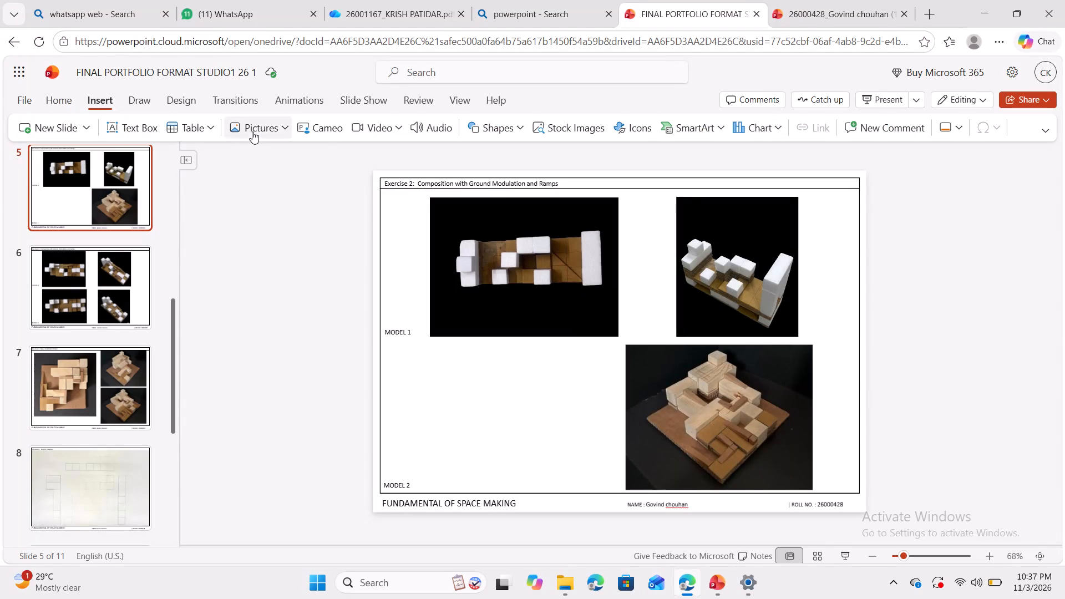
# Insert the top-view picture WhatsApp Image 2026-11-03 at 10.36.45 PM from Downloads onto slide 5 for MODEL 2.
pyautogui.click(273, 171)
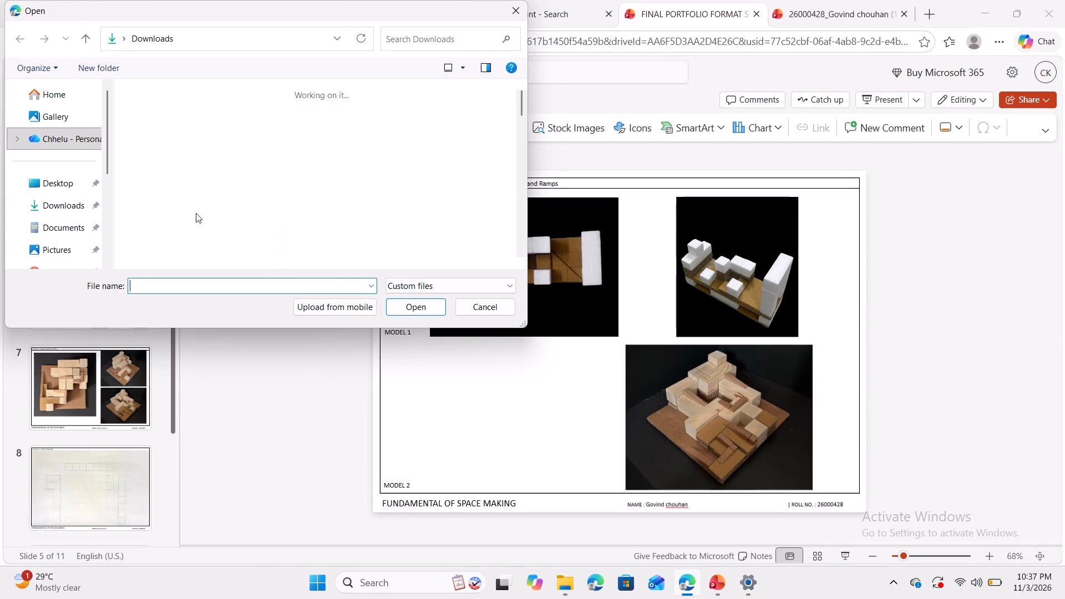
pyautogui.click(128, 146)
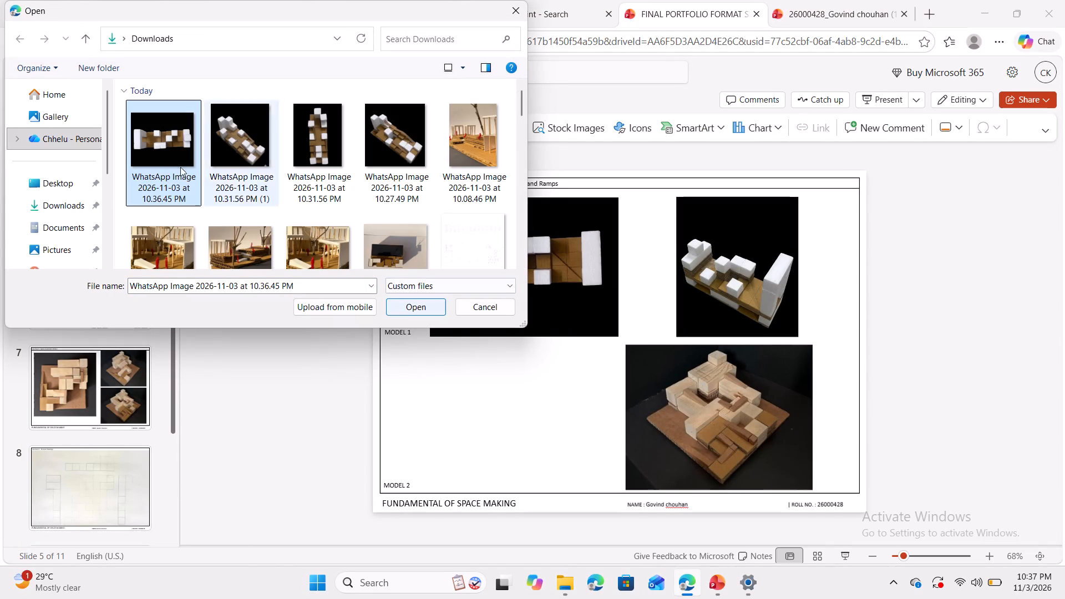
pyautogui.moveTo(142, 133); pyautogui.dragTo(465, 397)
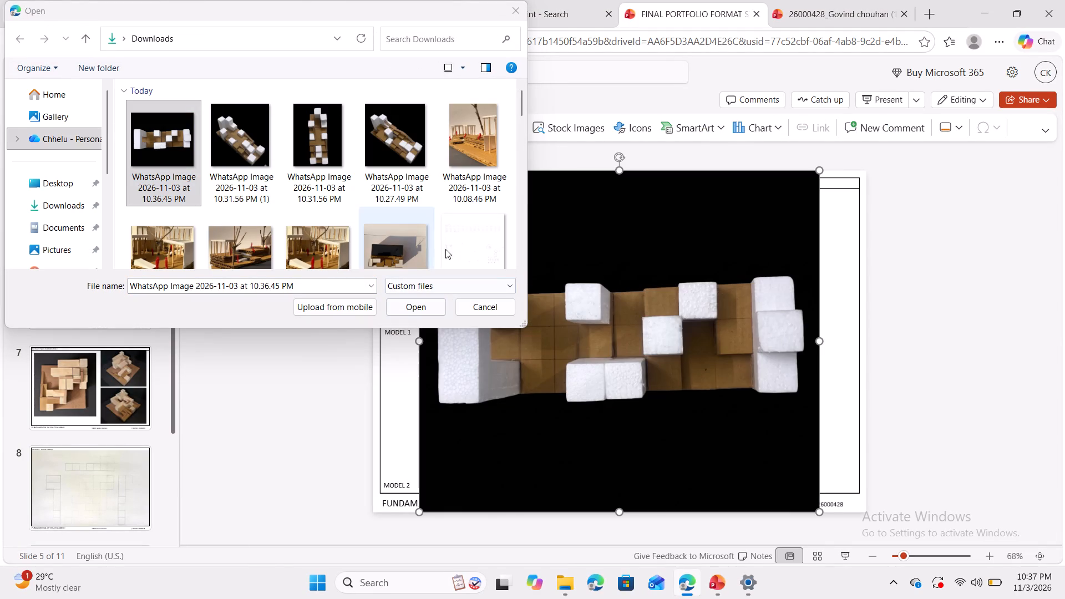
# Shrink the newly inserted top-view photo on slide 5 and place it beside the MODEL 2 label, left-aligned below the MODEL 1 top view.
pyautogui.click(514, 10)
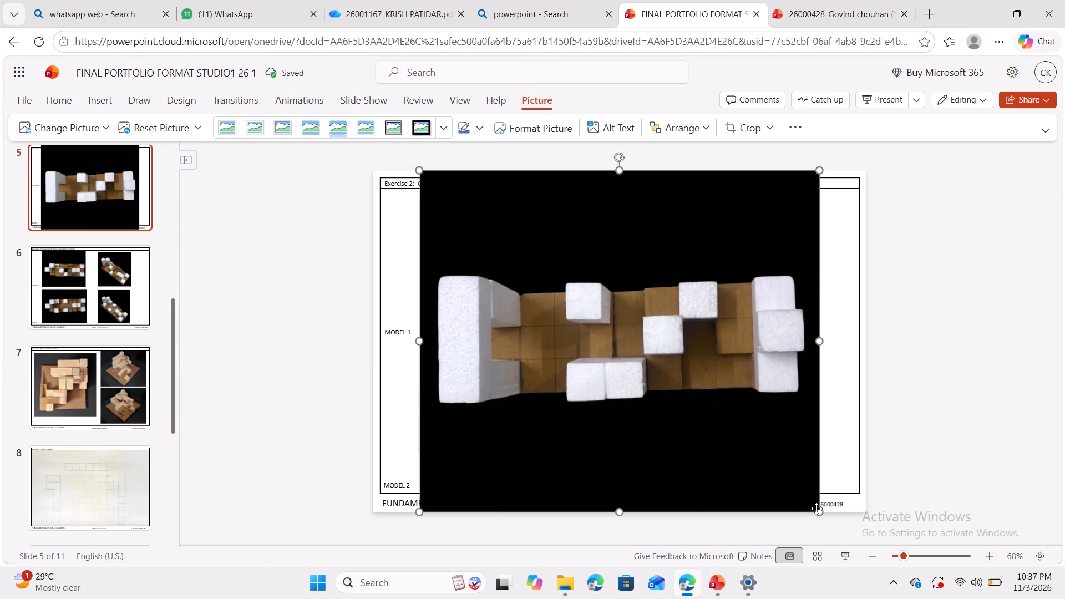
pyautogui.moveTo(818, 509); pyautogui.dragTo(795, 487)
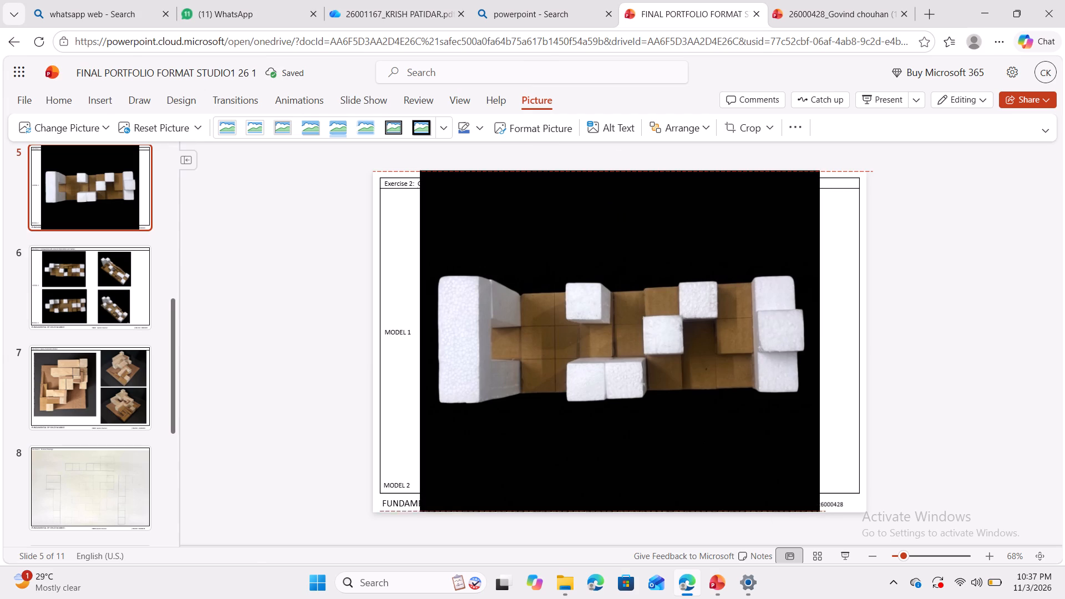
pyautogui.moveTo(795, 487); pyautogui.dragTo(593, 315)
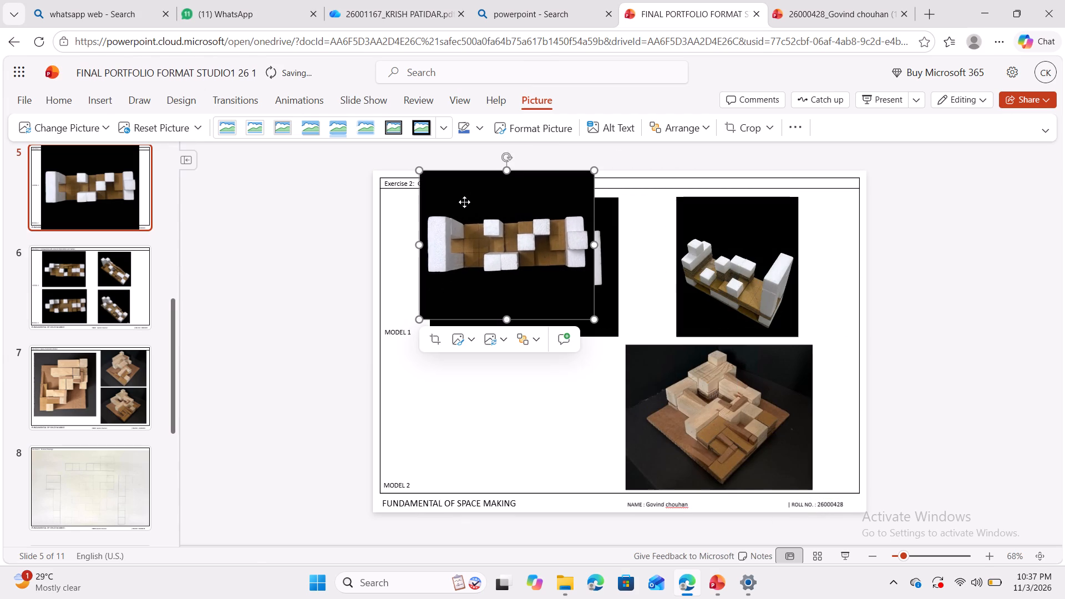
pyautogui.moveTo(489, 237); pyautogui.dragTo(501, 394)
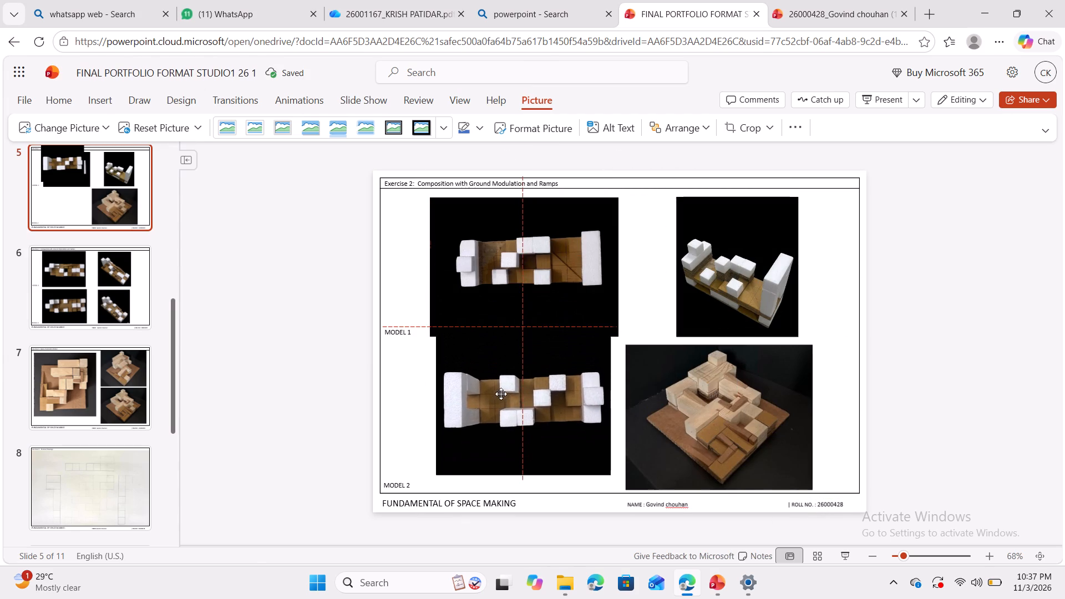
pyautogui.moveTo(501, 394); pyautogui.dragTo(503, 407)
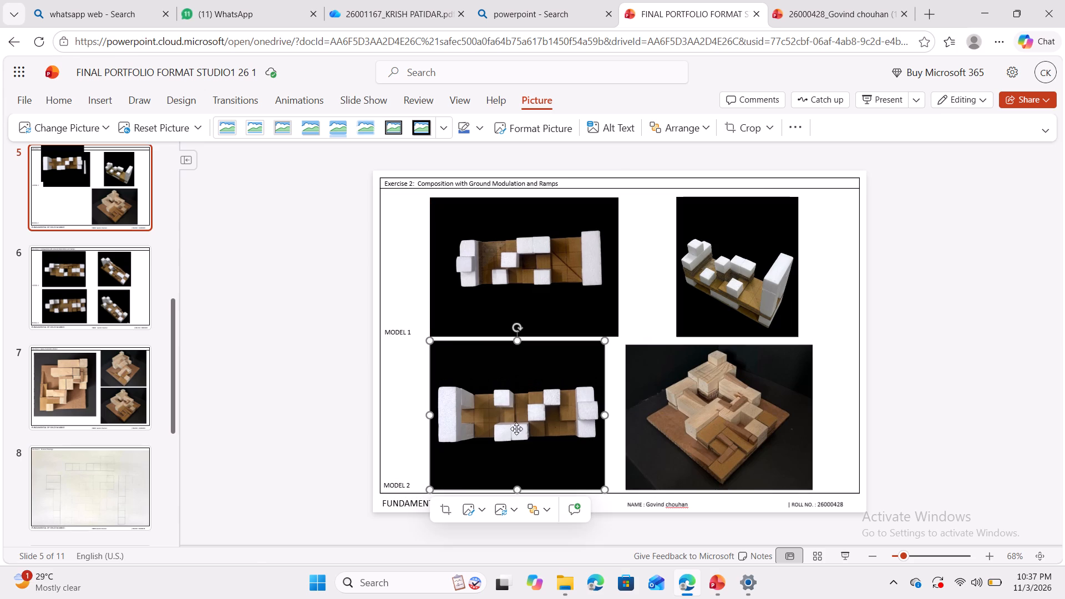
pyautogui.moveTo(605, 490); pyautogui.dragTo(597, 483)
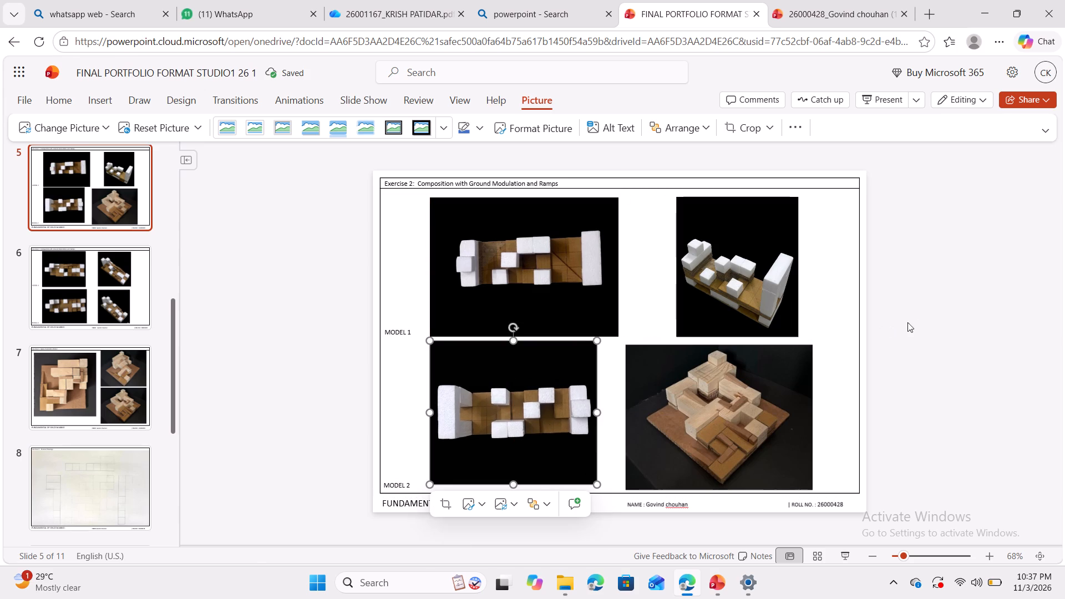
pyautogui.click(920, 319)
# Select the old wooden model photo beside the MODEL 2 top view on slide 5.
pyautogui.click(662, 434)
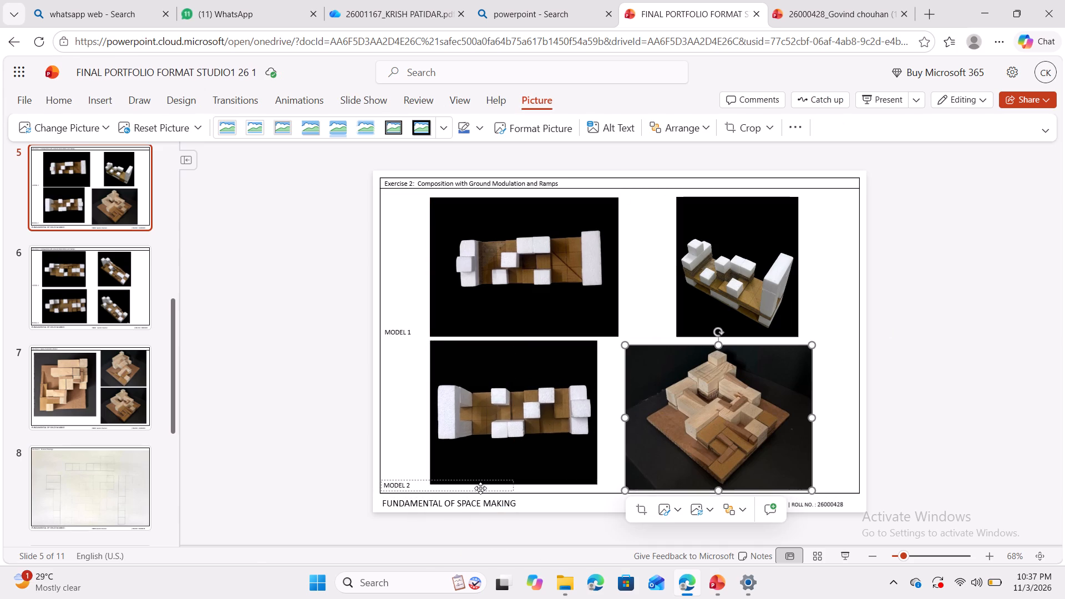
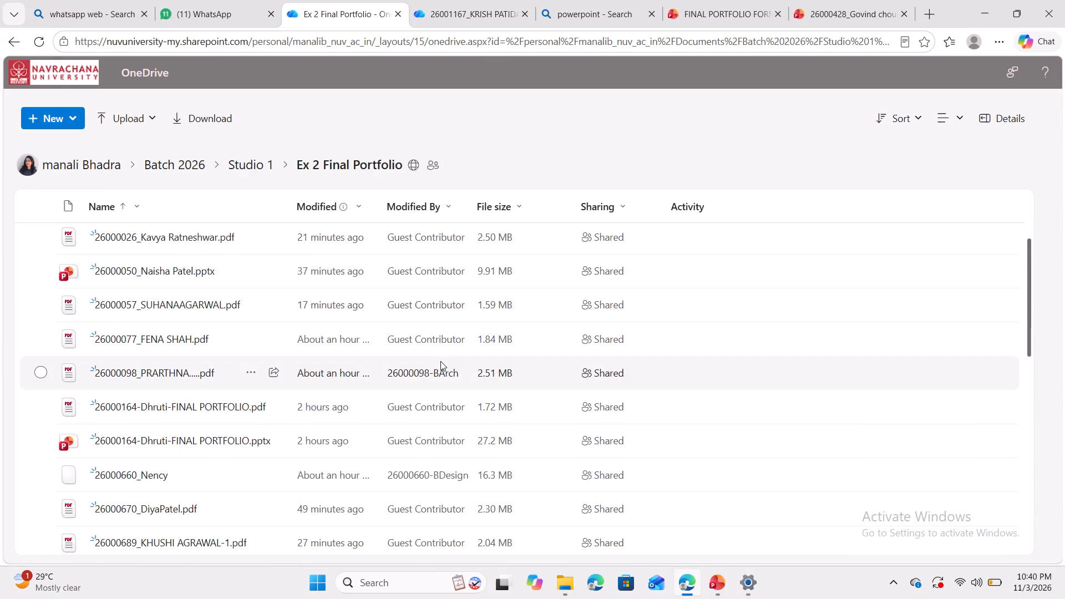
# Find the Samiksha portfolio PDF in the Ex 2 Final Portfolio folder and open it for viewing.
pyautogui.scroll(-2, 440, 361)
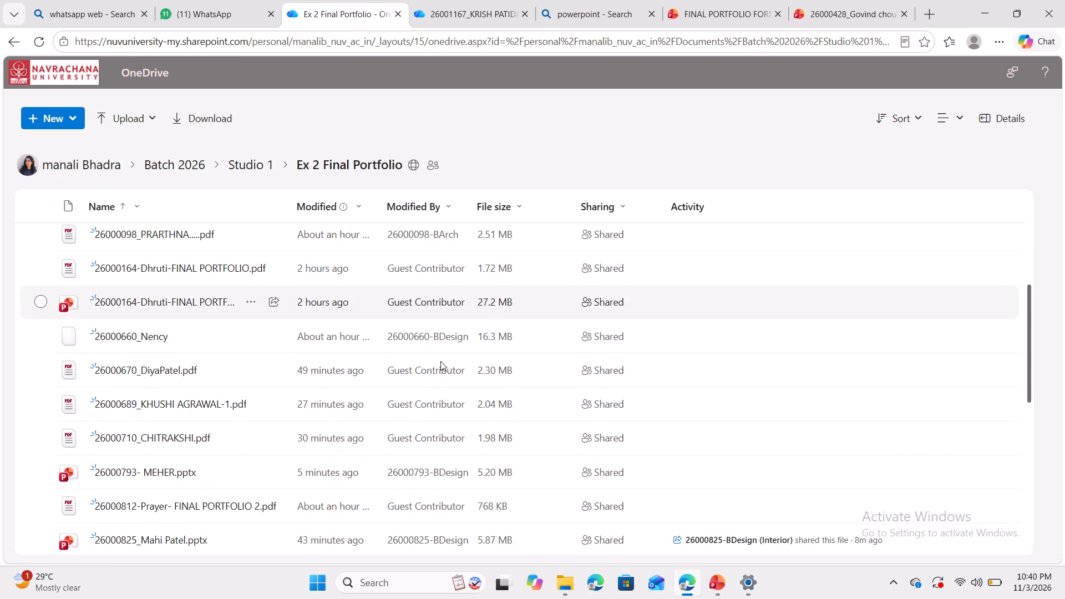
pyautogui.scroll(-1, 440, 361)
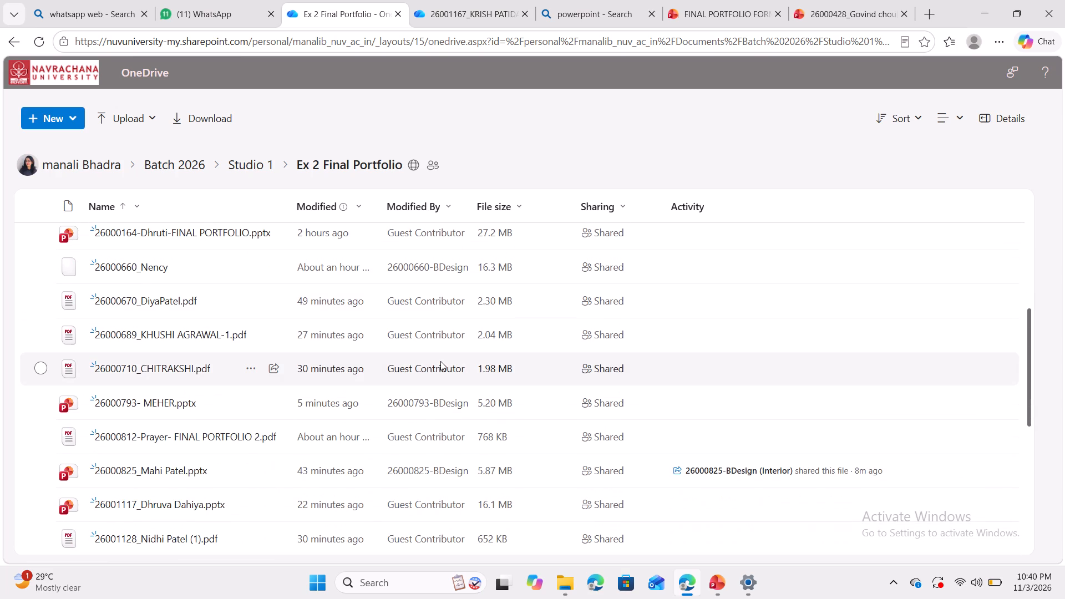
pyautogui.scroll(-2, 444, 364)
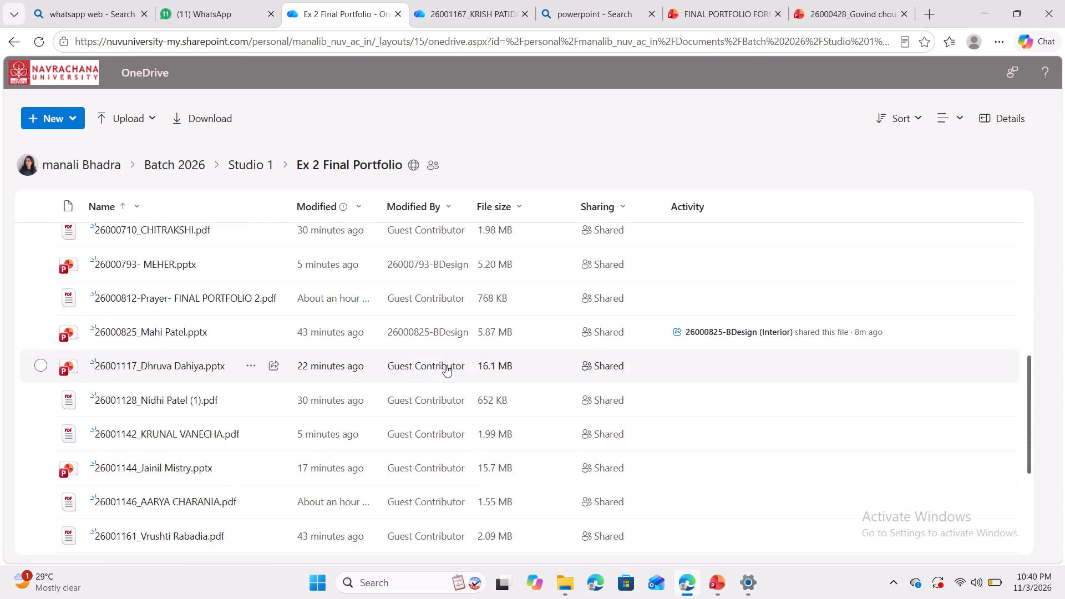
pyautogui.scroll(-2, 445, 365)
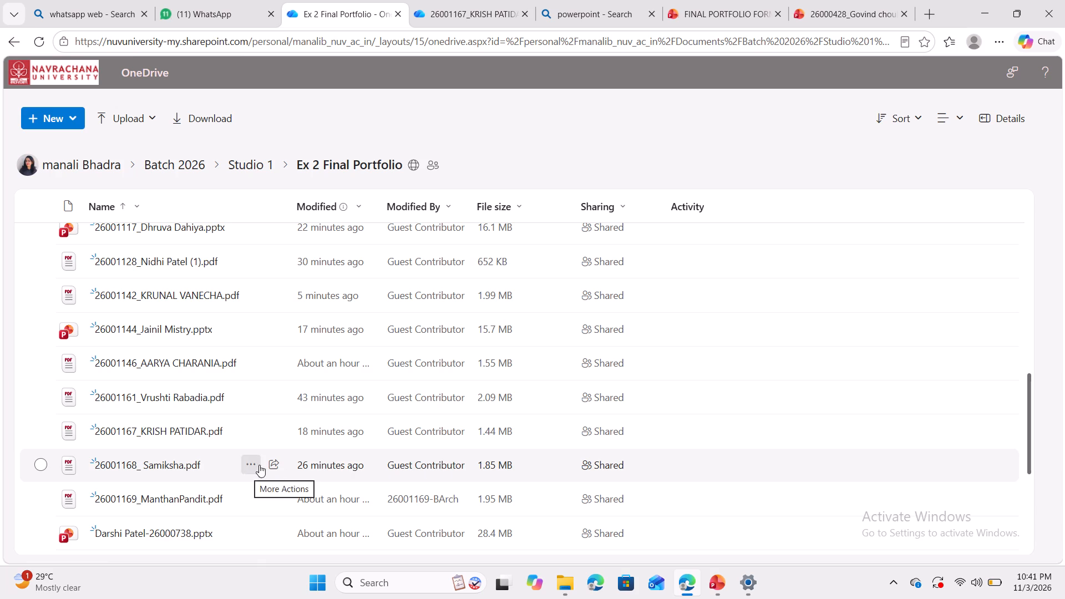
pyautogui.doubleClick(428, 461)
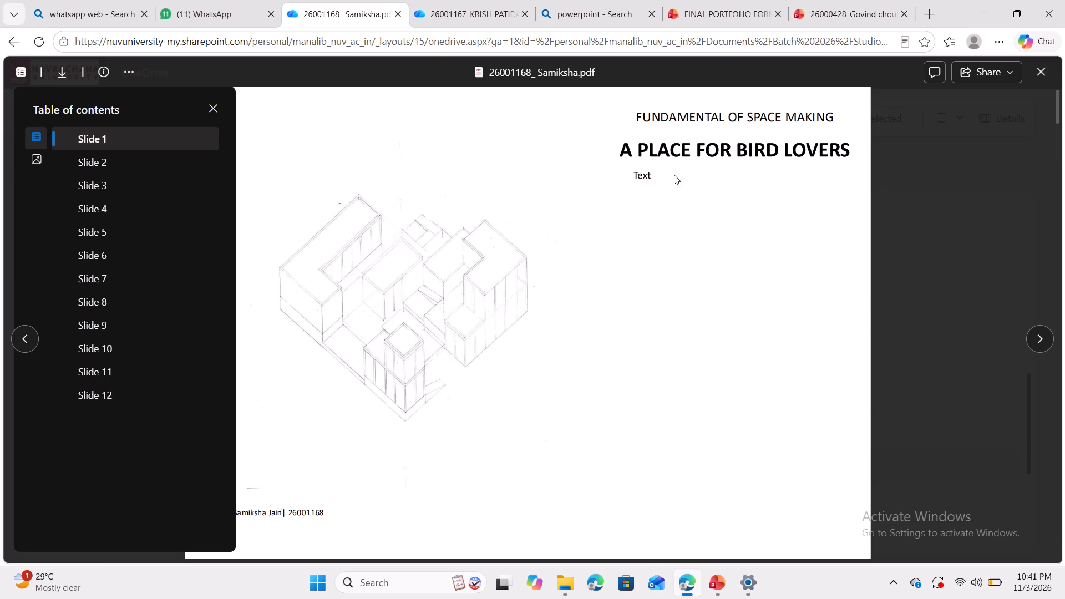
# Examine the portfolio's cover and the model photo layouts on its cubes-and-cuboids composition pages.
pyautogui.scroll(-1, 718, 382)
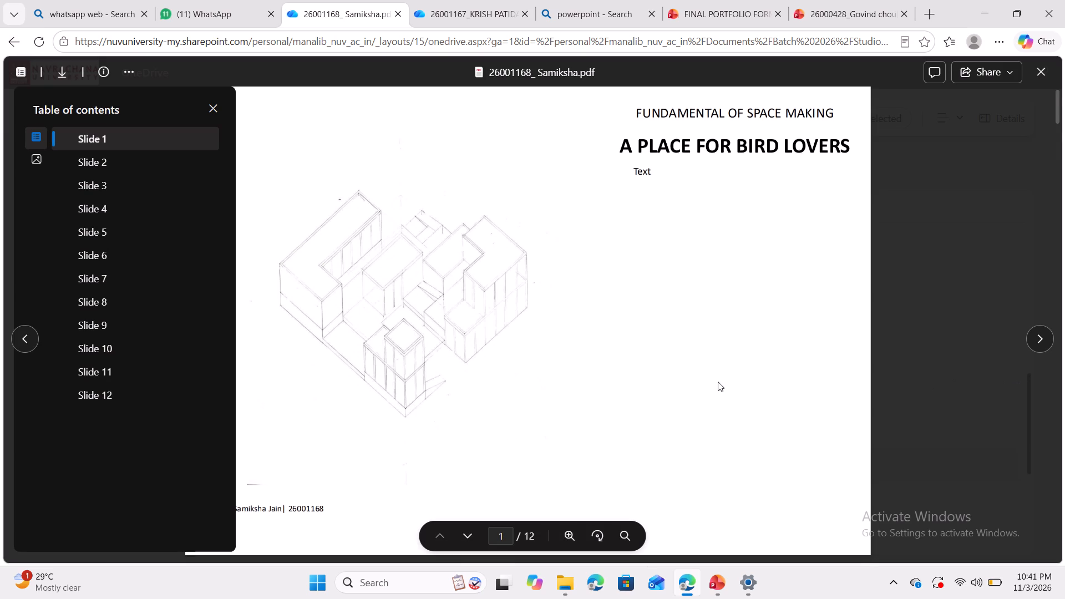
pyautogui.scroll(-1, 718, 382)
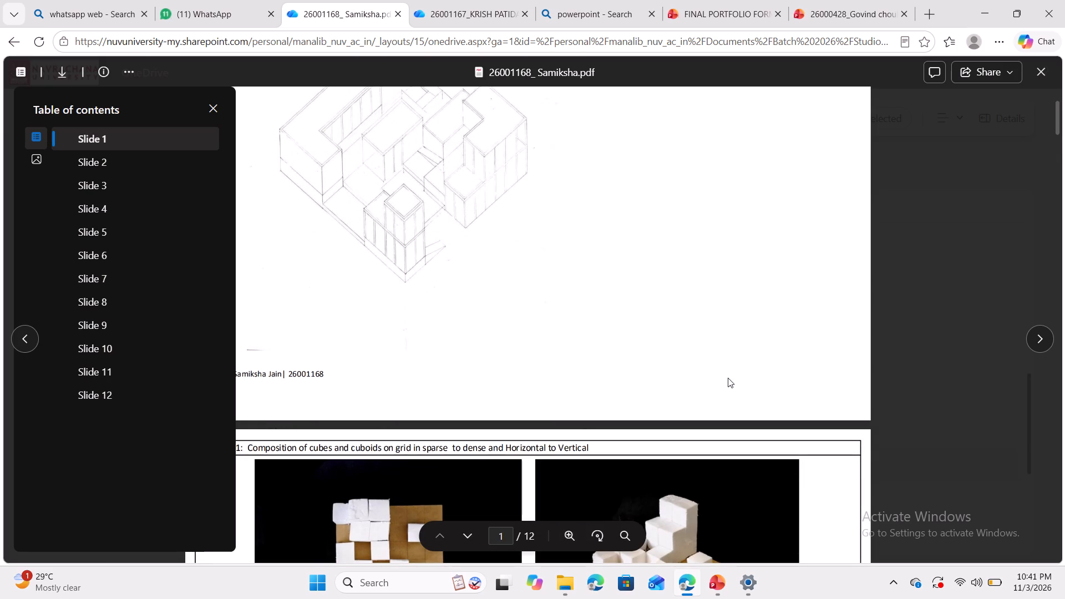
pyautogui.scroll(-2, 728, 378)
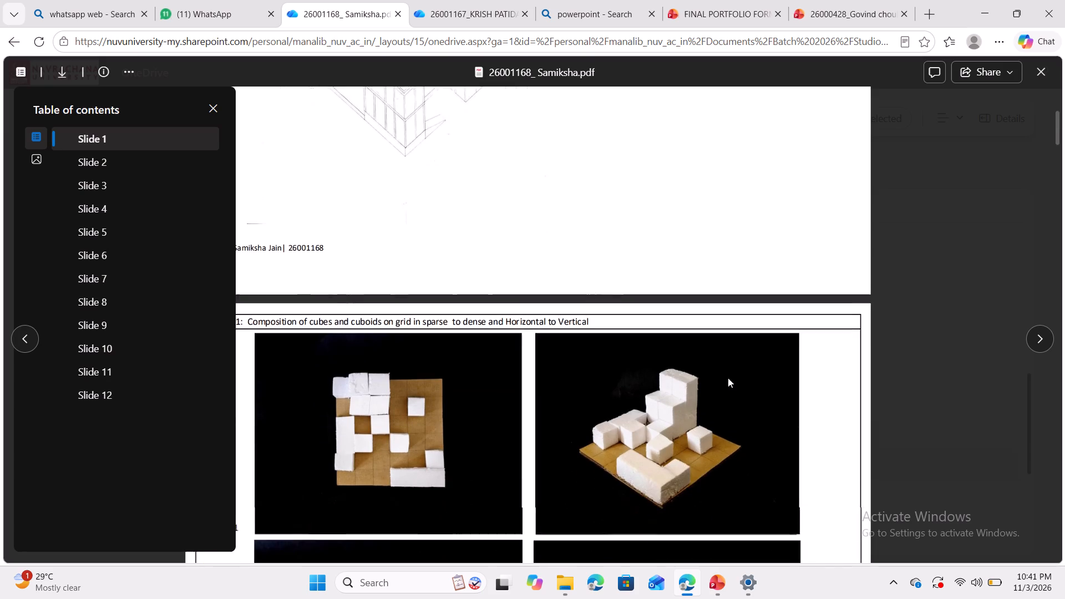
pyautogui.scroll(1, 728, 378)
pyautogui.scroll(-2, 728, 378)
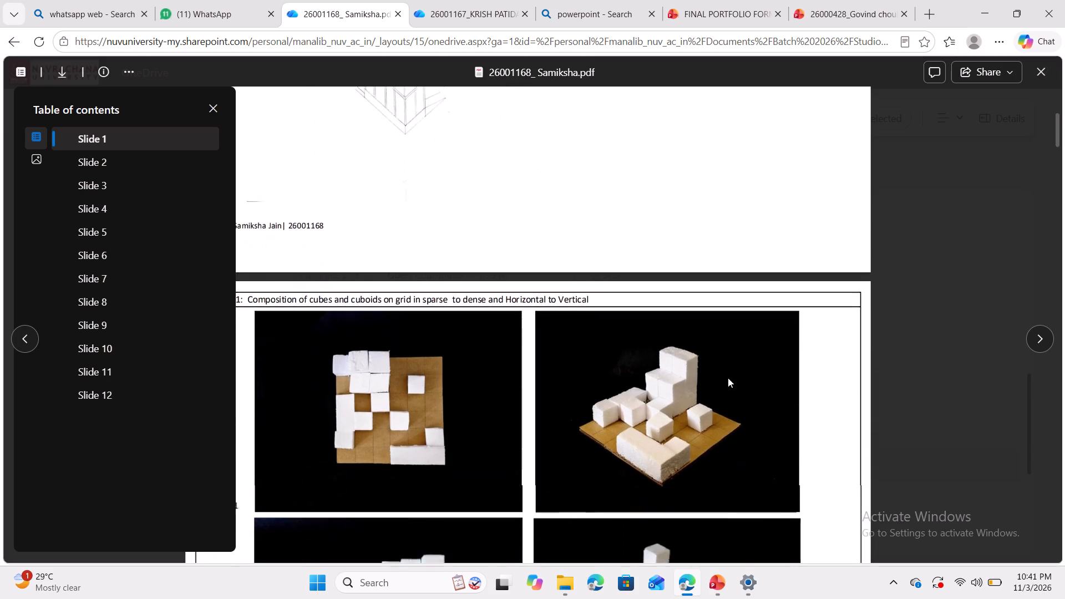
pyautogui.scroll(-6, 728, 378)
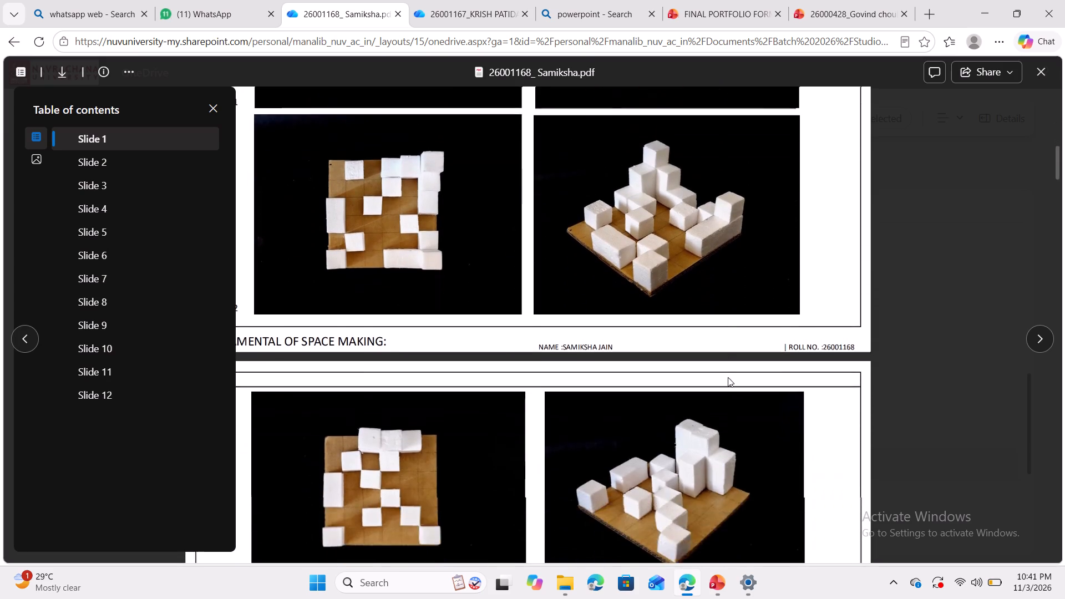
pyautogui.scroll(-2, 728, 377)
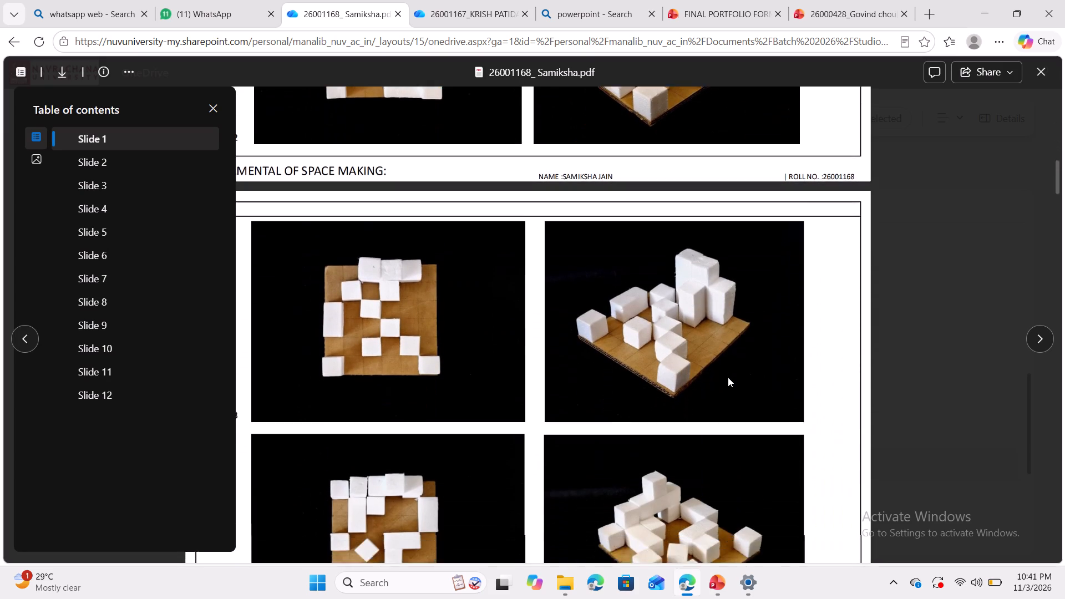
pyautogui.scroll(-2, 728, 377)
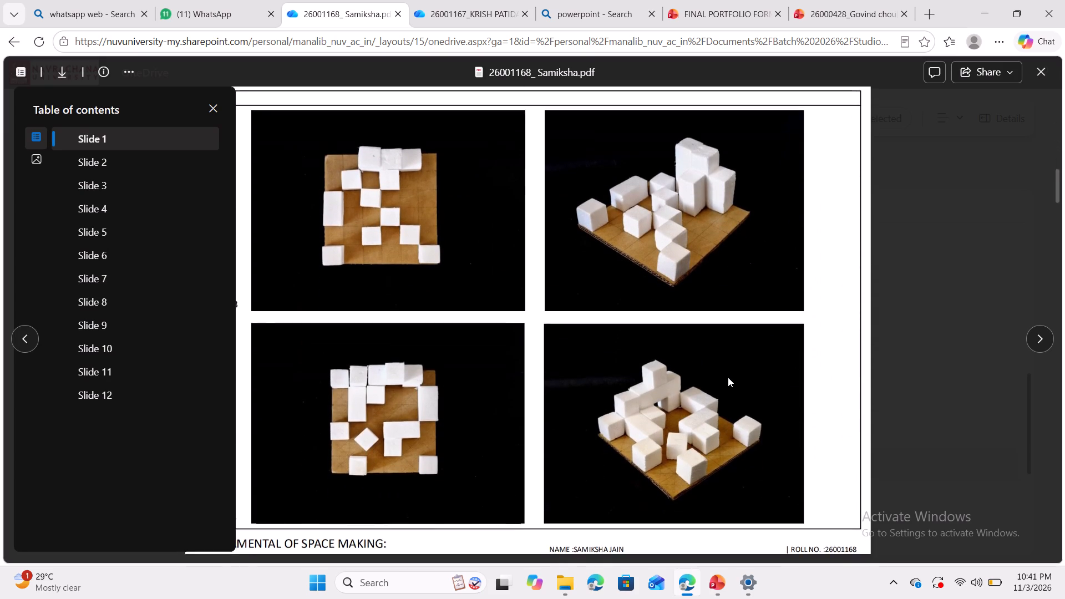
pyautogui.scroll(-4, 728, 377)
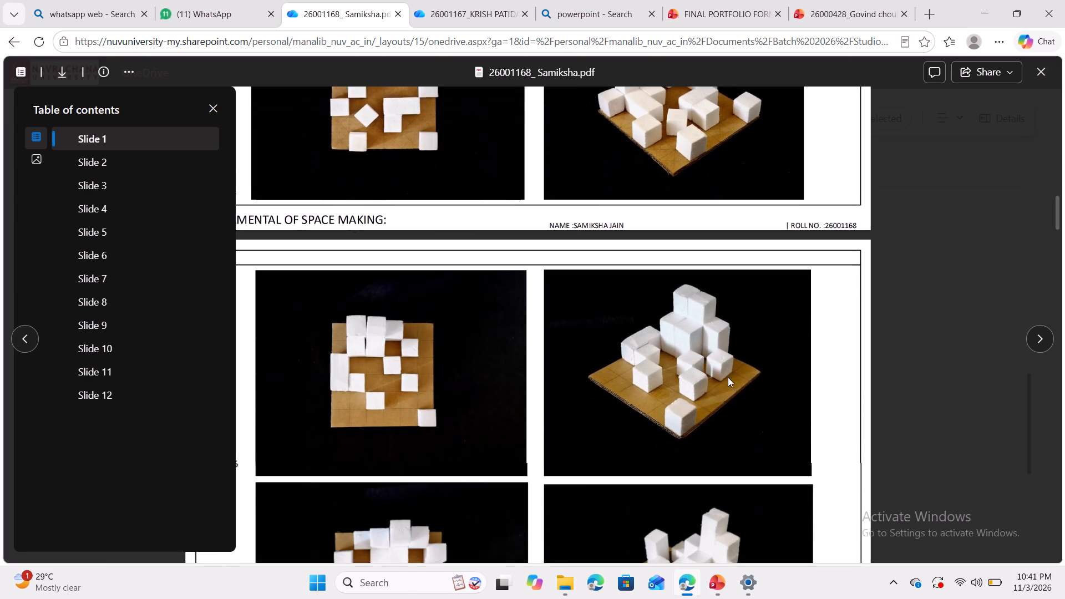
pyautogui.scroll(-2, 728, 377)
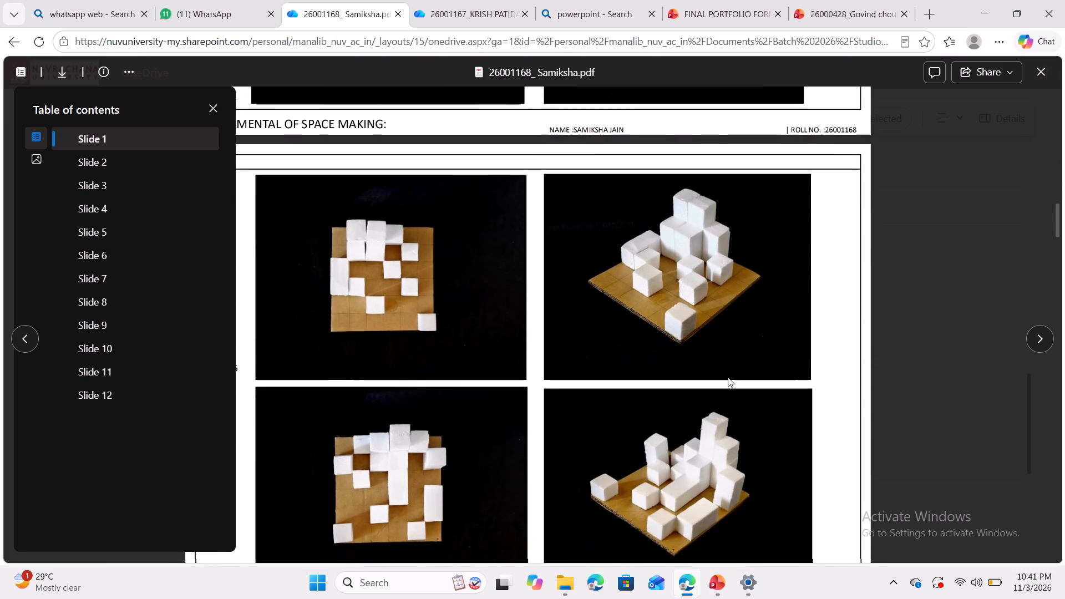
pyautogui.scroll(-5, 728, 377)
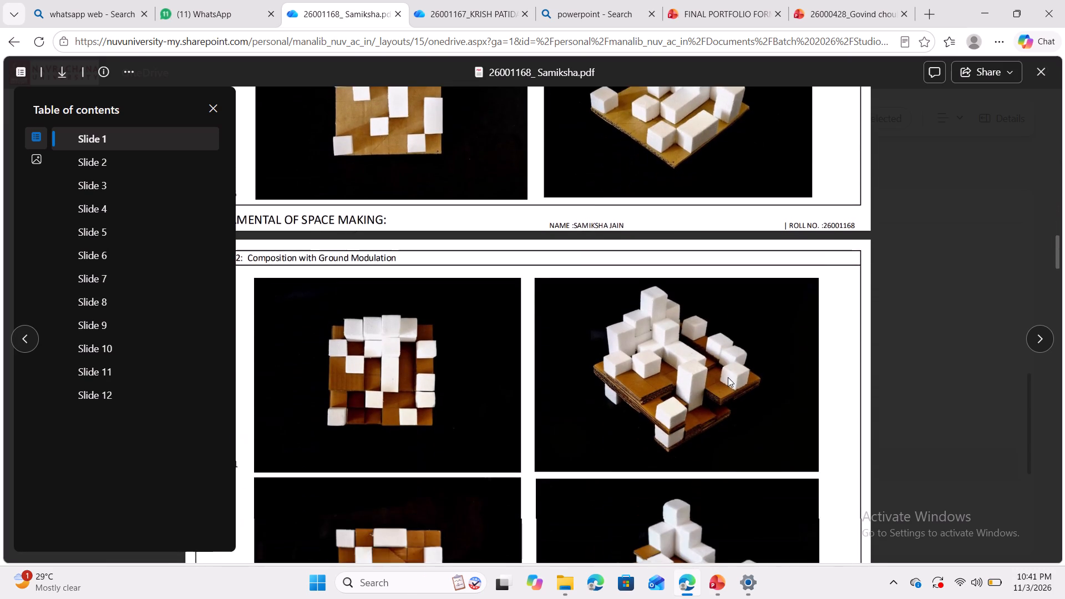
# Examine the model photo layouts on the ground modulation and ramps composition pages.
pyautogui.scroll(-6, 728, 377)
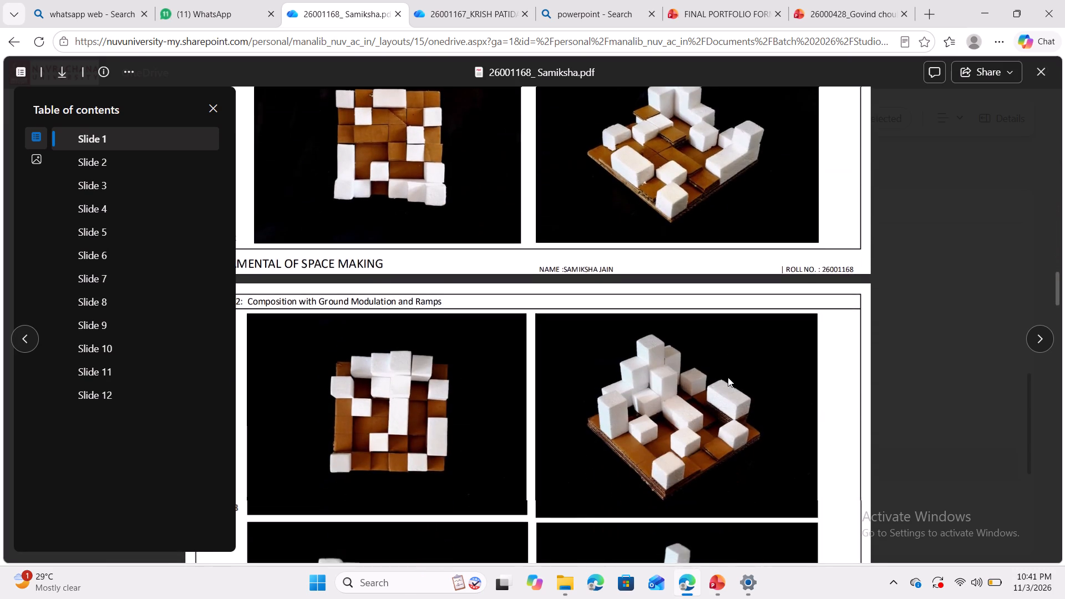
pyautogui.scroll(-8, 728, 377)
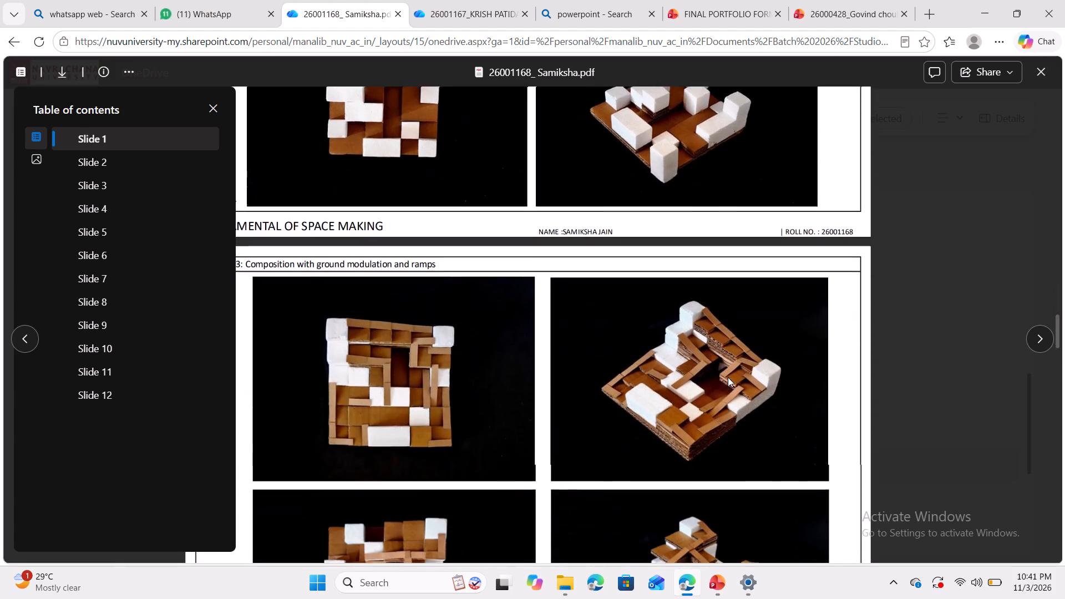
pyautogui.scroll(-8, 728, 377)
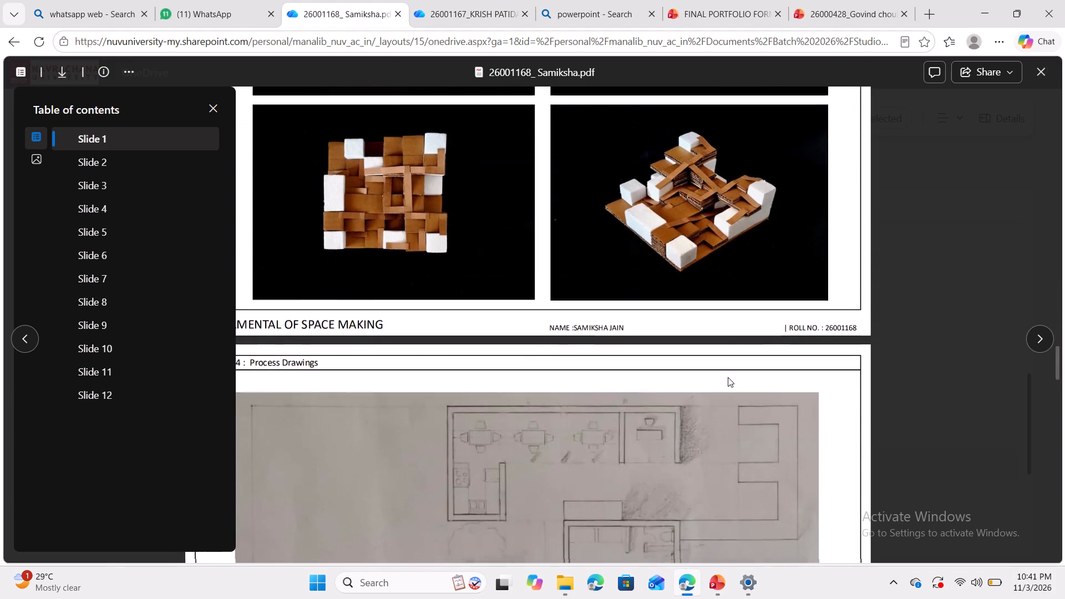
# Look over the Process Drawings and Final Drawings pages of the portfolio.
pyautogui.scroll(-6, 728, 377)
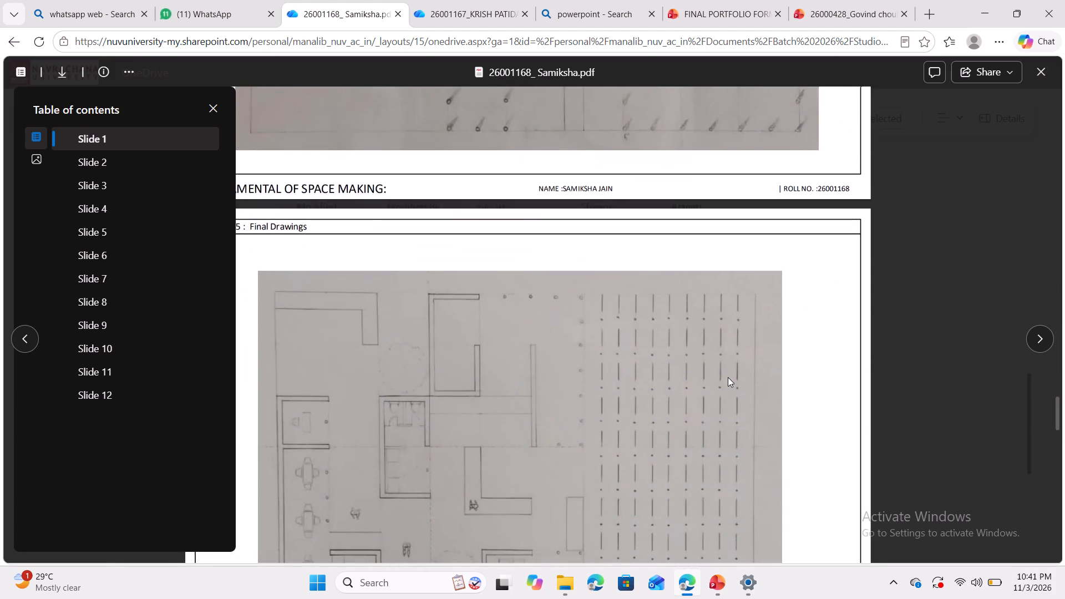
pyautogui.scroll(-7, 728, 377)
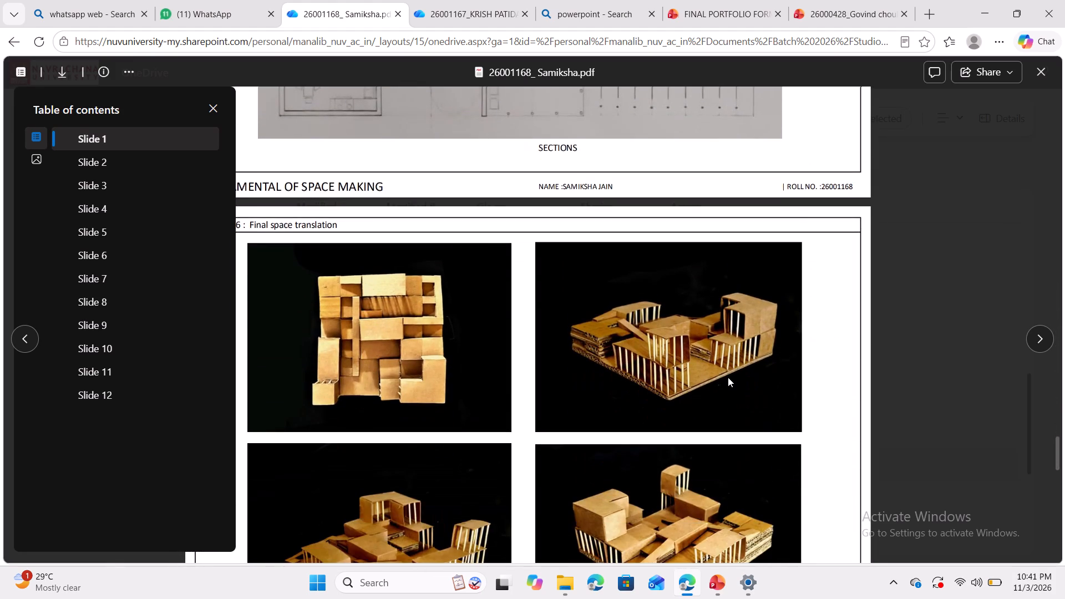
# Examine the Final space translation page and the external and internal Final Model Photographs pages.
pyautogui.scroll(-1, 728, 377)
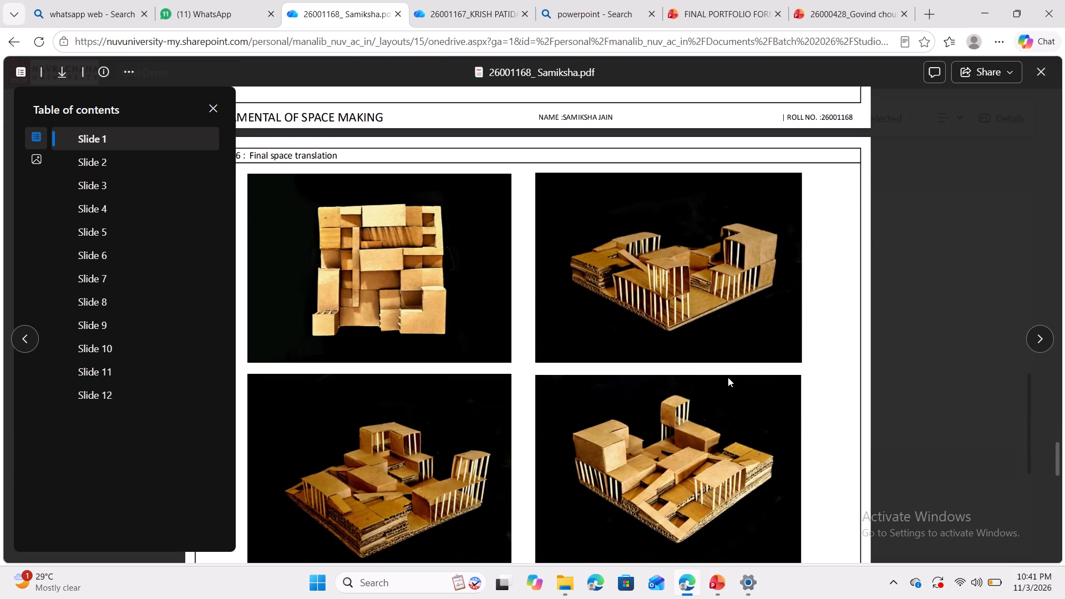
pyautogui.scroll(-5, 728, 377)
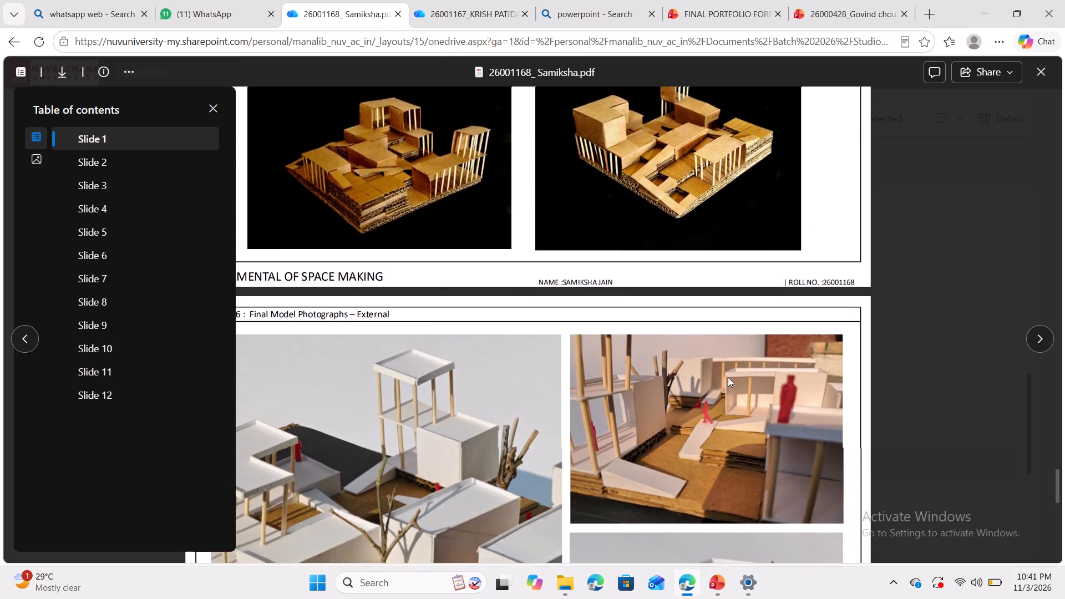
pyautogui.scroll(-7, 728, 377)
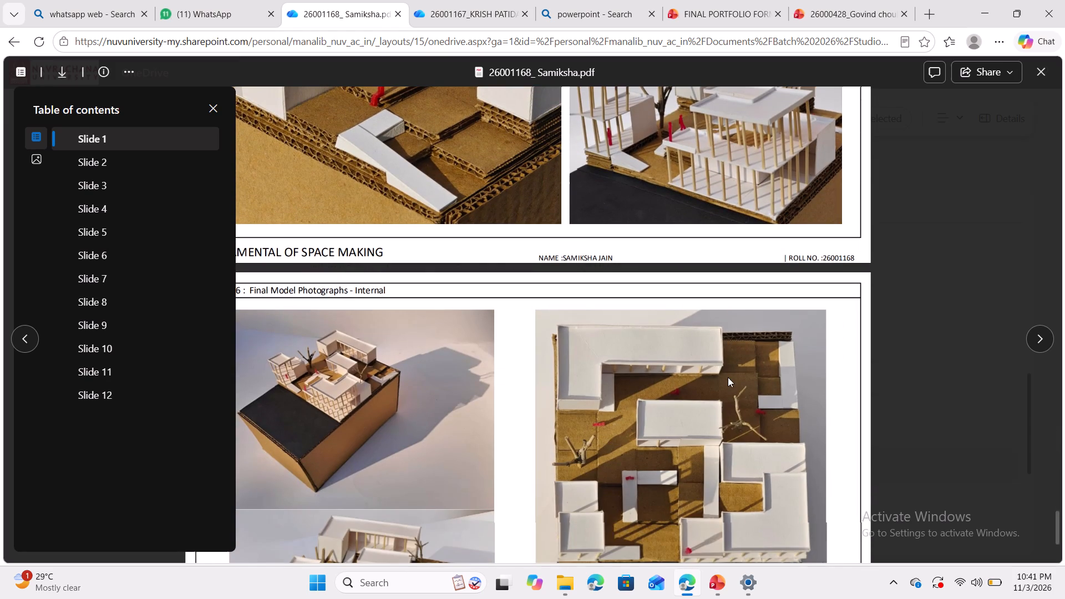
pyautogui.scroll(-4, 728, 377)
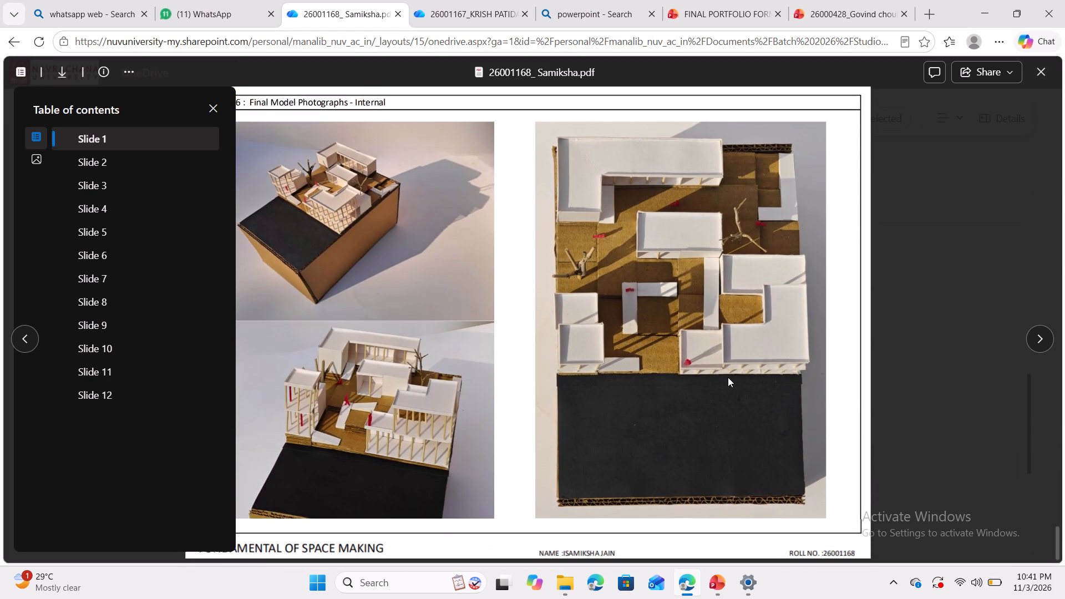
pyautogui.scroll(-1, 728, 377)
pyautogui.scroll(3, 728, 377)
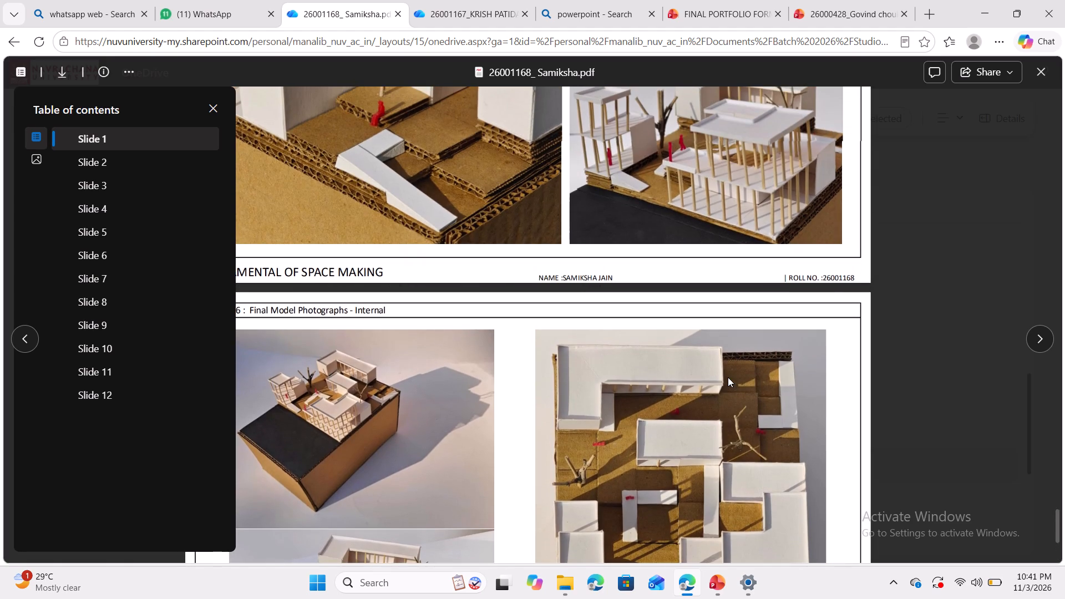
pyautogui.scroll(5, 728, 377)
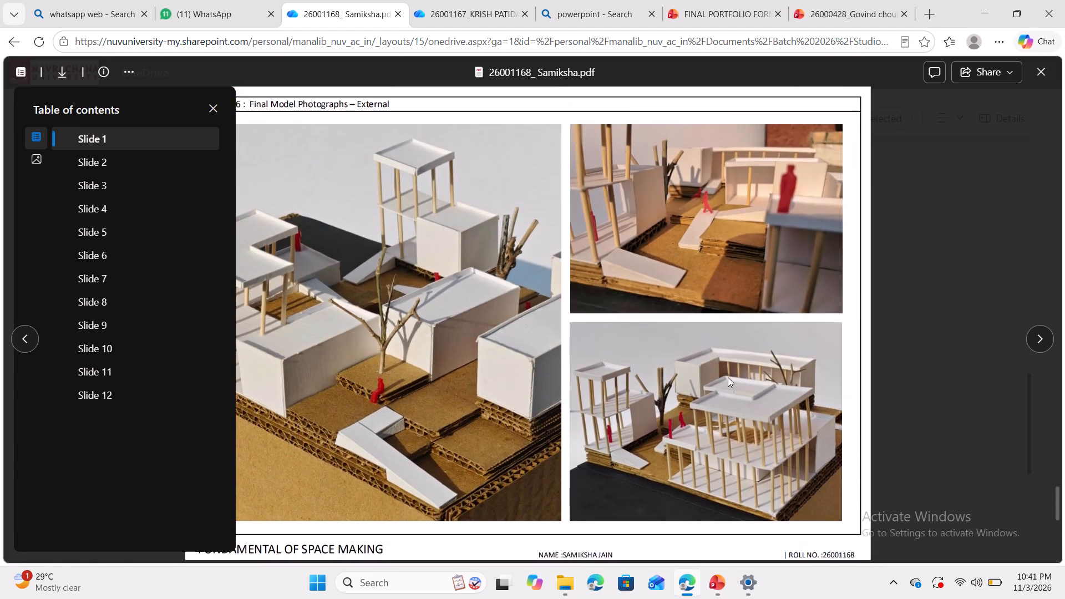
# Review the portfolio backwards from the final model photographs to the section 3 ground modulation and ramps page.
pyautogui.scroll(4, 728, 377)
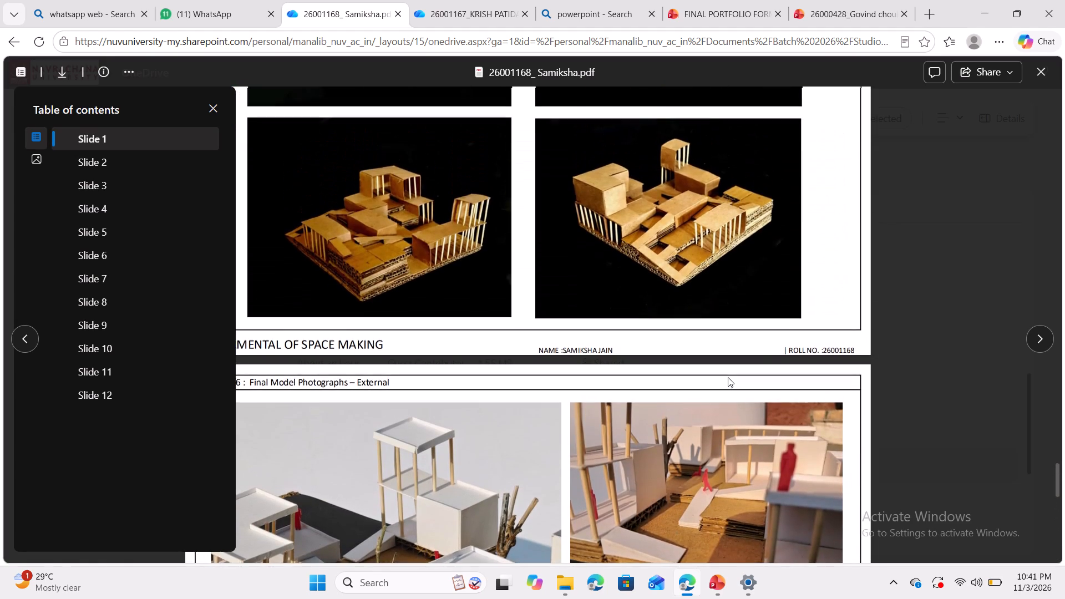
pyautogui.scroll(2, 728, 377)
pyautogui.scroll(-1, 728, 377)
pyautogui.scroll(5, 728, 377)
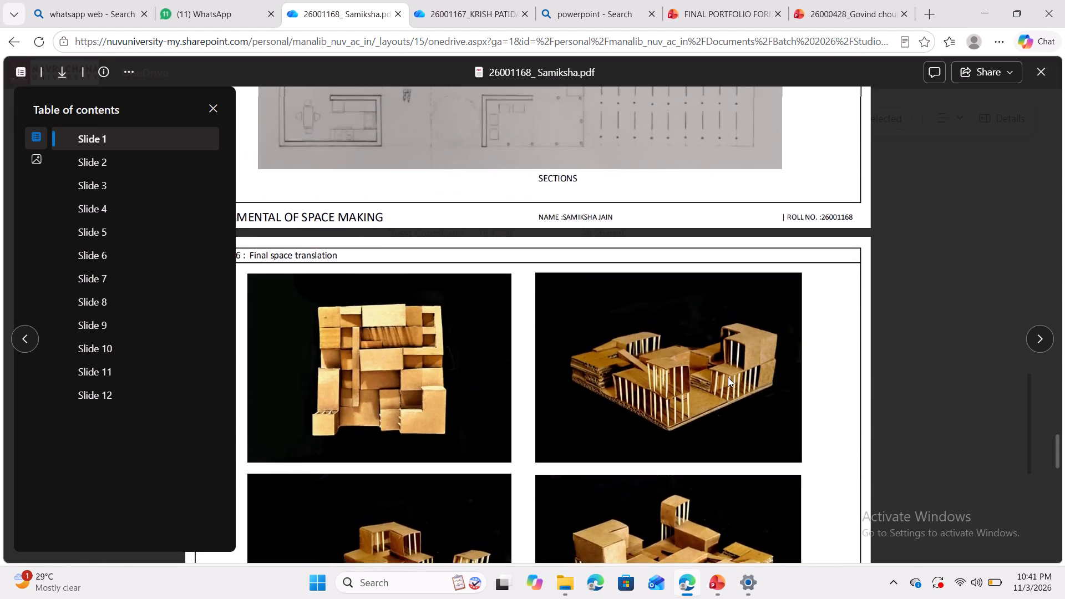
pyautogui.scroll(6, 728, 377)
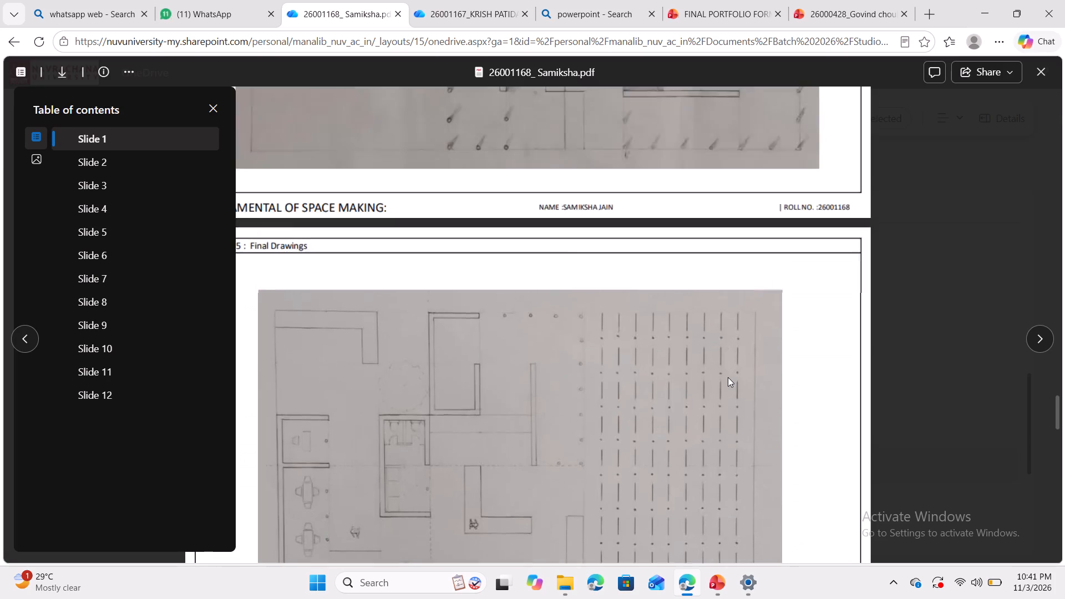
pyautogui.scroll(11, 728, 377)
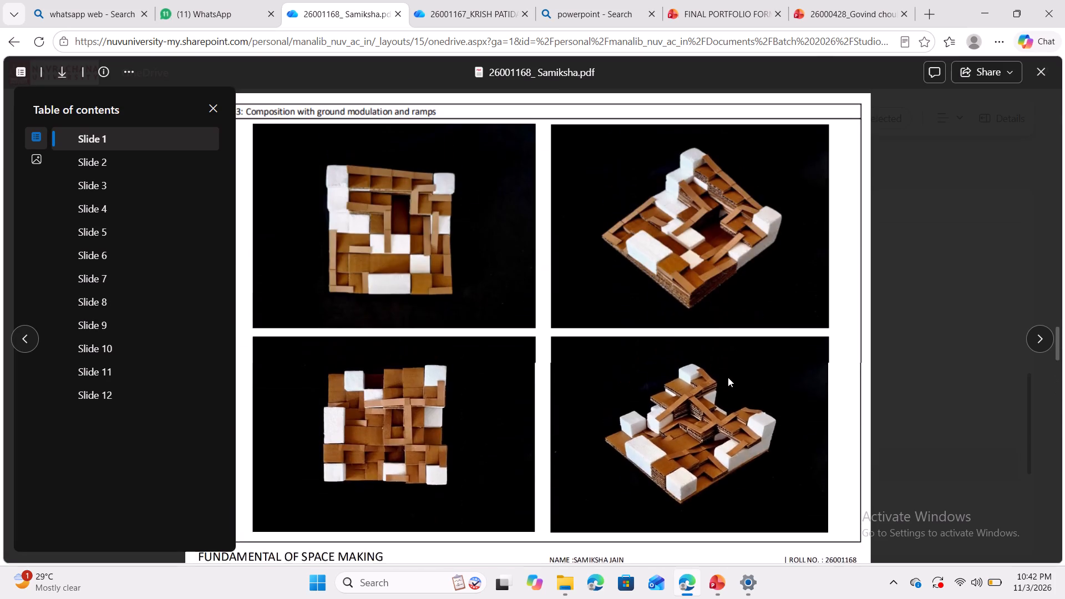
pyautogui.scroll(5, 728, 377)
# Recheck the pages from the section 3 ramps composition through the drawings to the Final space translation page.
pyautogui.scroll(-4, 728, 377)
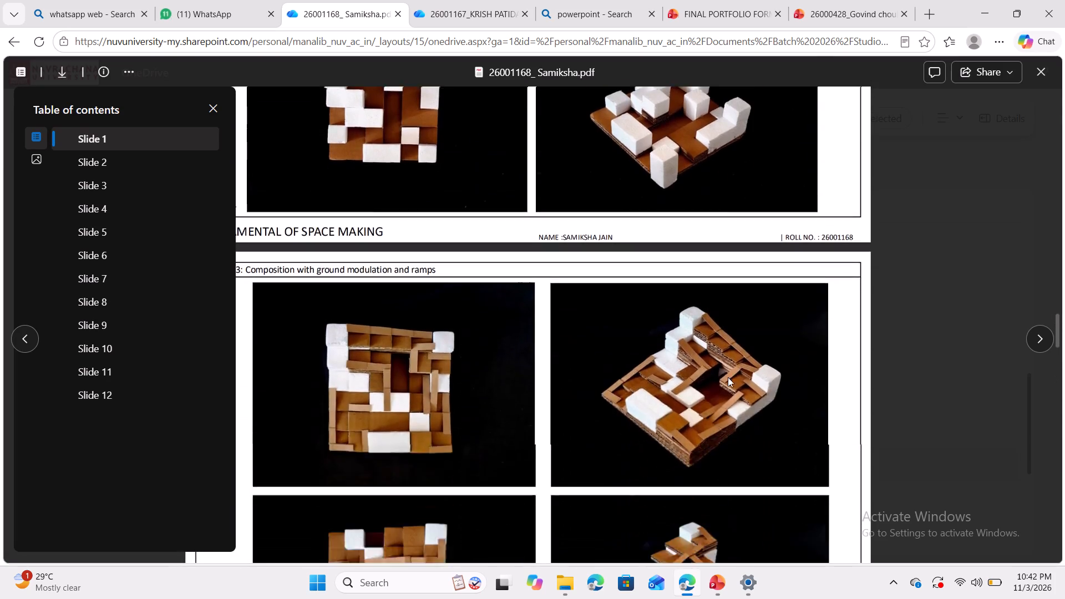
pyautogui.scroll(-11, 728, 377)
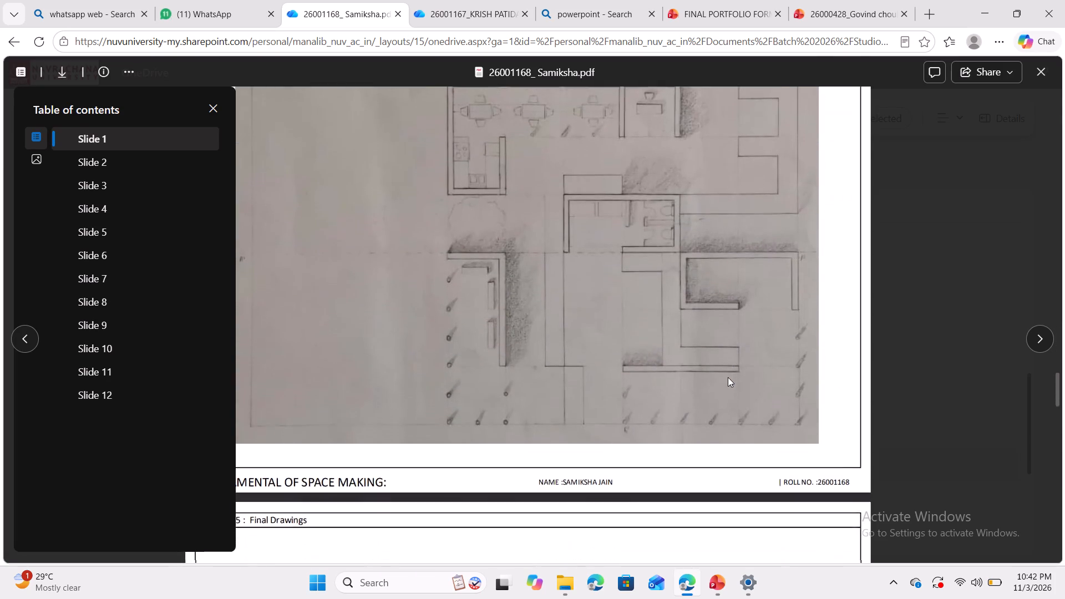
pyautogui.scroll(-10, 726, 376)
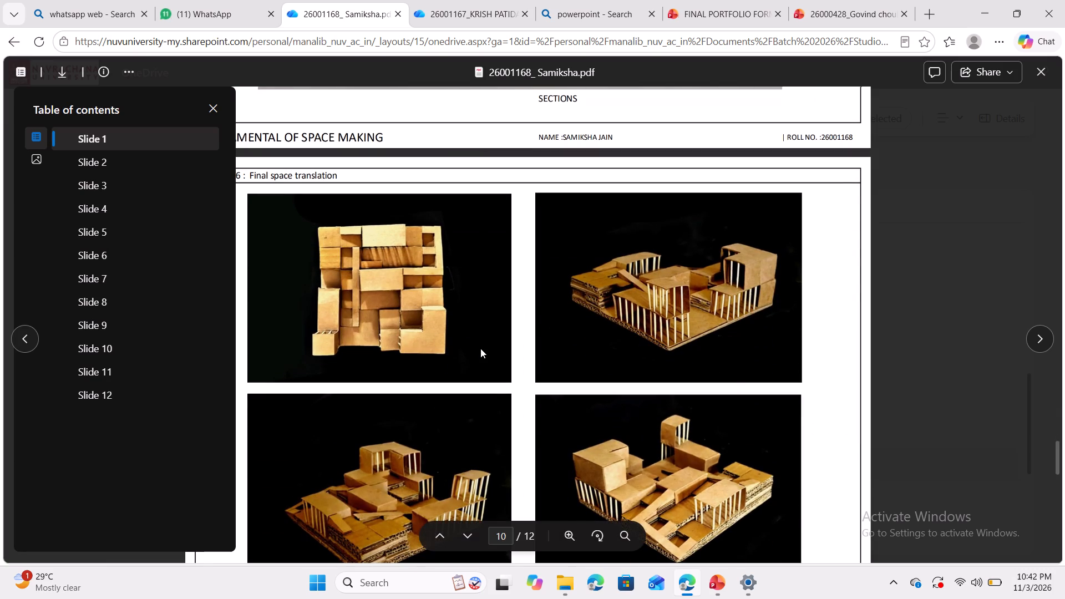
# Review the portfolio's page order and photo layouts backwards from Final space translation to the cover.
pyautogui.scroll(2, 596, 374)
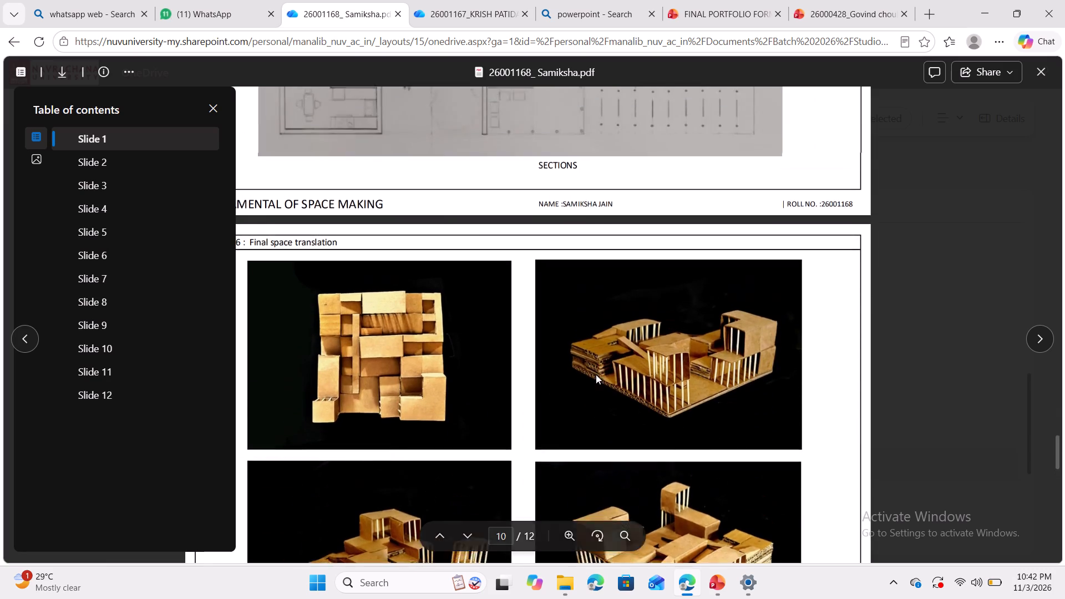
pyautogui.scroll(16, 596, 374)
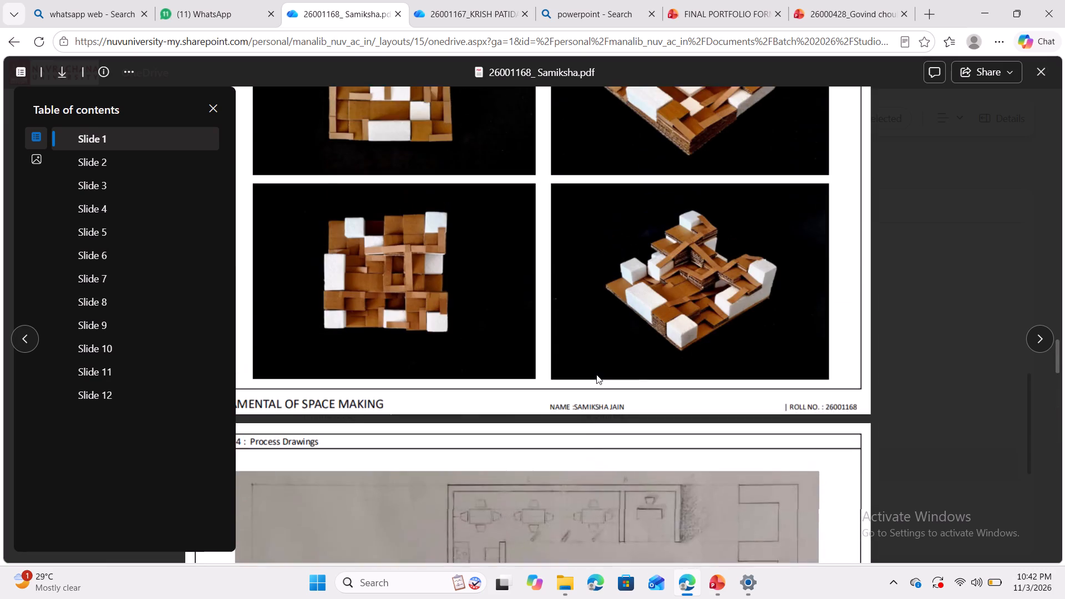
pyautogui.scroll(11, 596, 374)
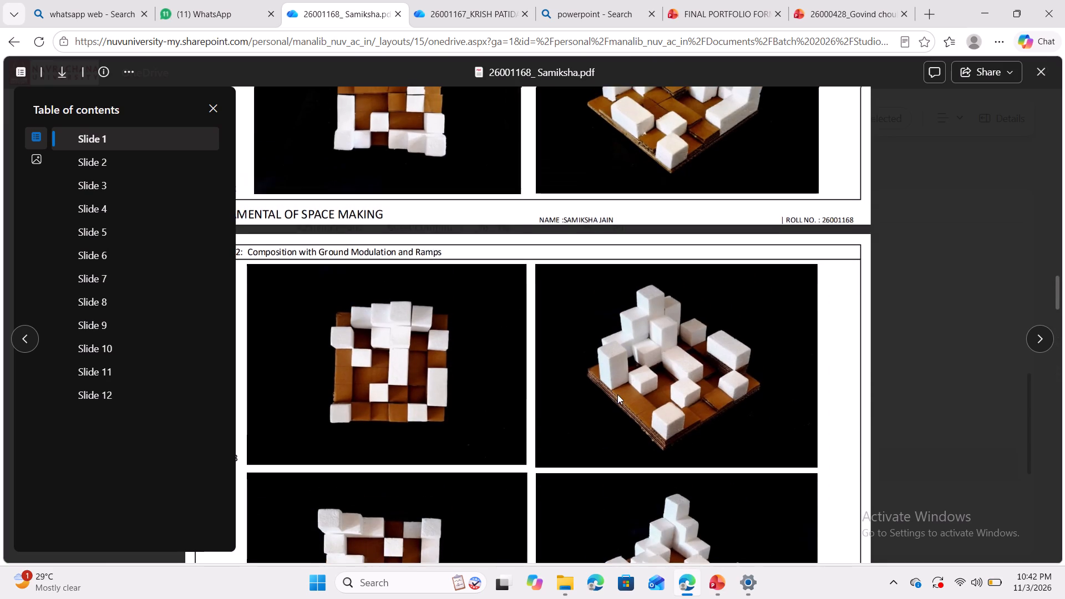
pyautogui.scroll(11, 617, 394)
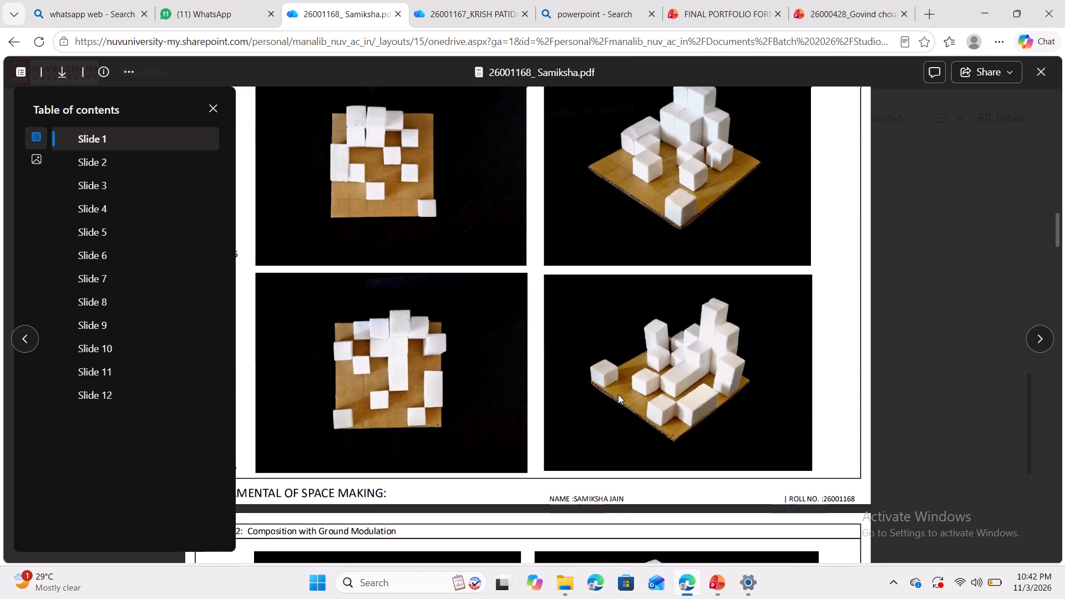
pyautogui.scroll(12, 618, 394)
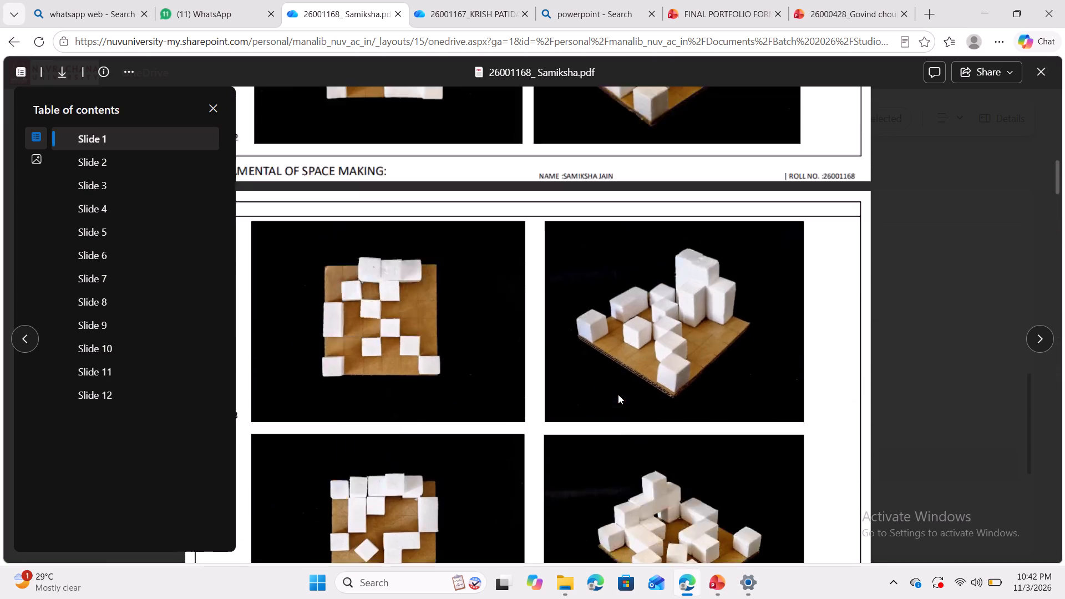
pyautogui.scroll(7, 618, 394)
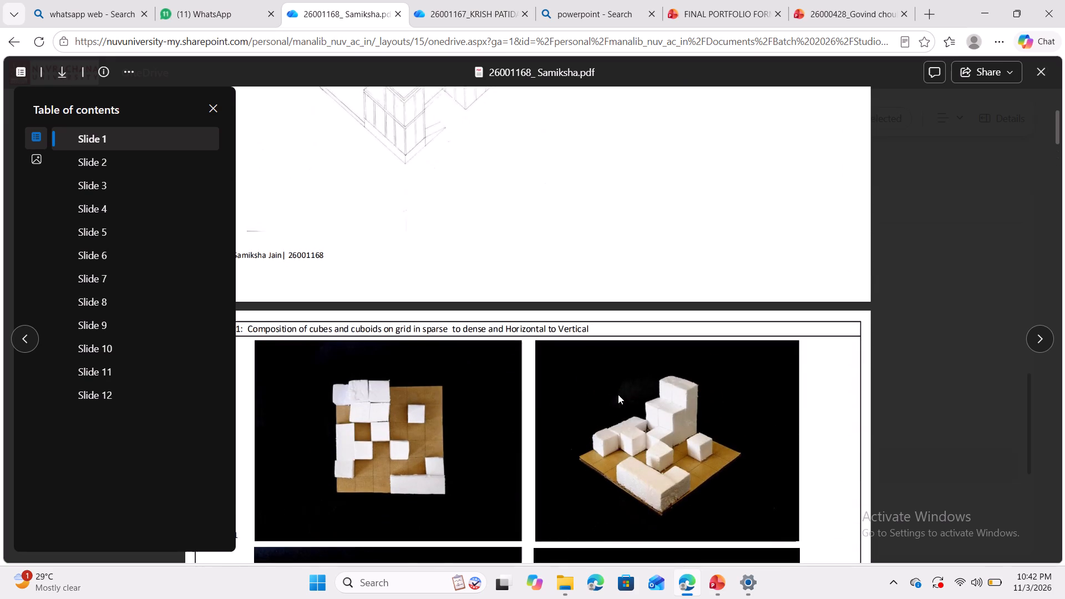
pyautogui.scroll(4, 618, 394)
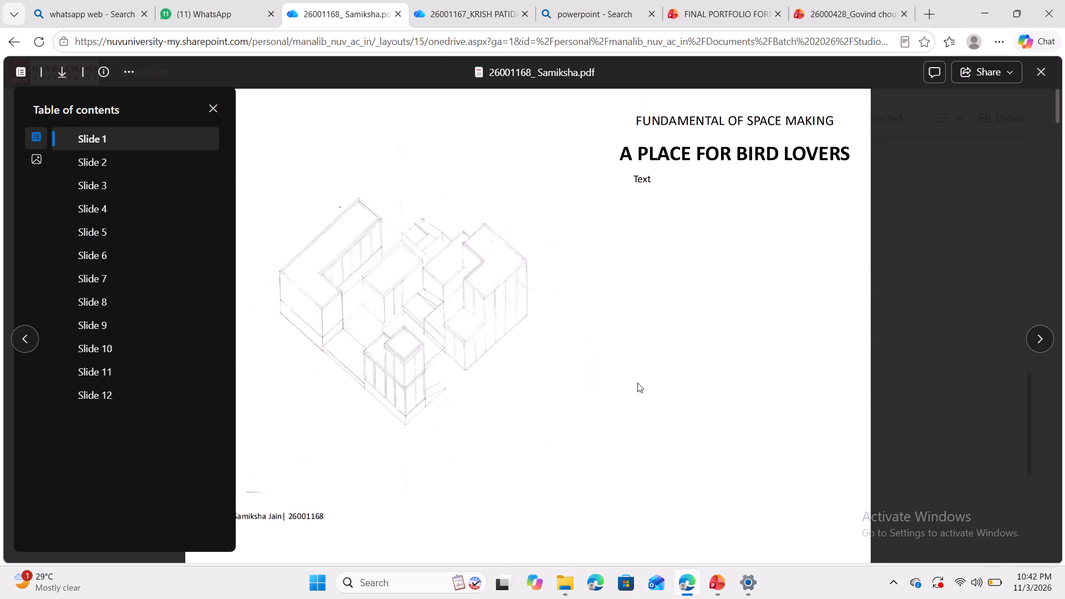
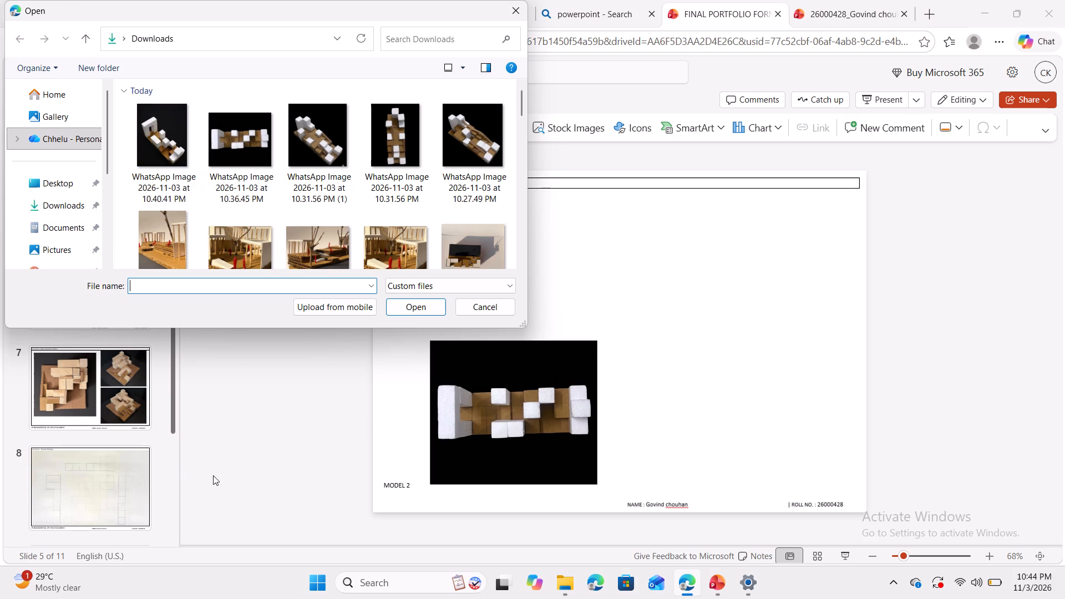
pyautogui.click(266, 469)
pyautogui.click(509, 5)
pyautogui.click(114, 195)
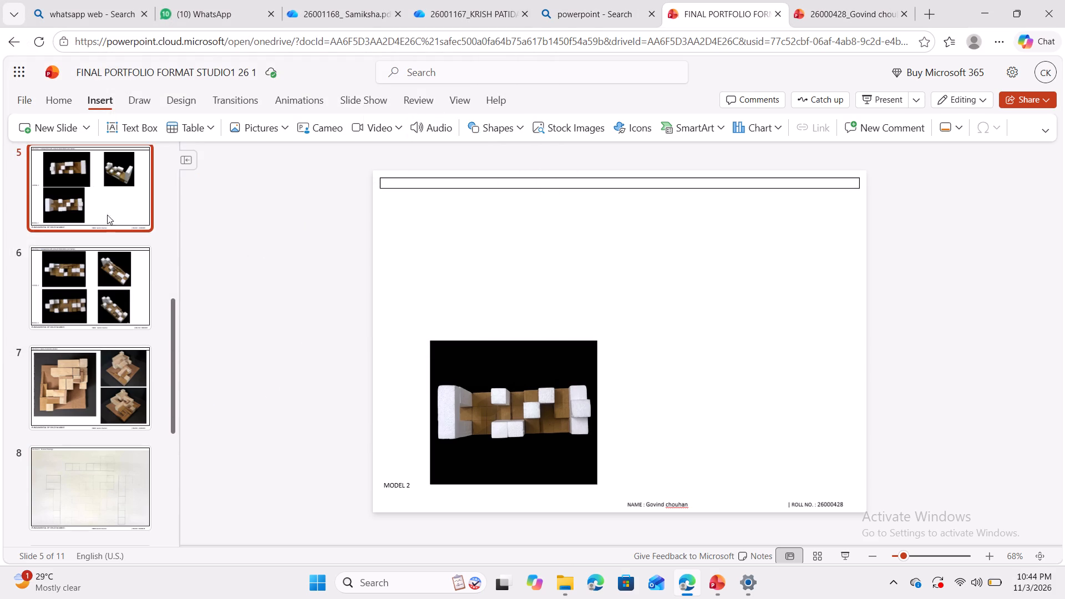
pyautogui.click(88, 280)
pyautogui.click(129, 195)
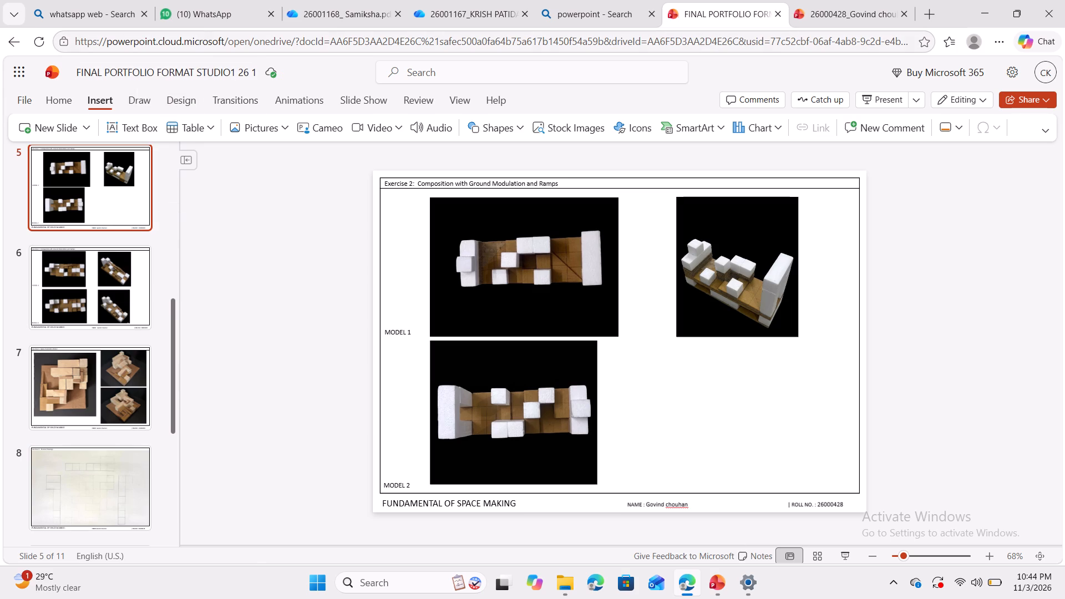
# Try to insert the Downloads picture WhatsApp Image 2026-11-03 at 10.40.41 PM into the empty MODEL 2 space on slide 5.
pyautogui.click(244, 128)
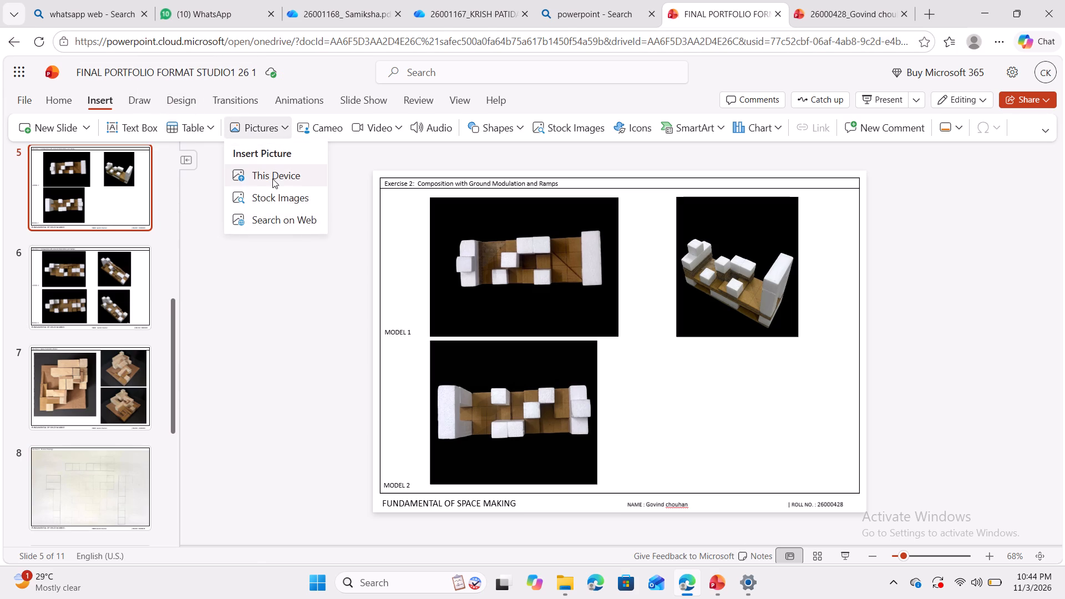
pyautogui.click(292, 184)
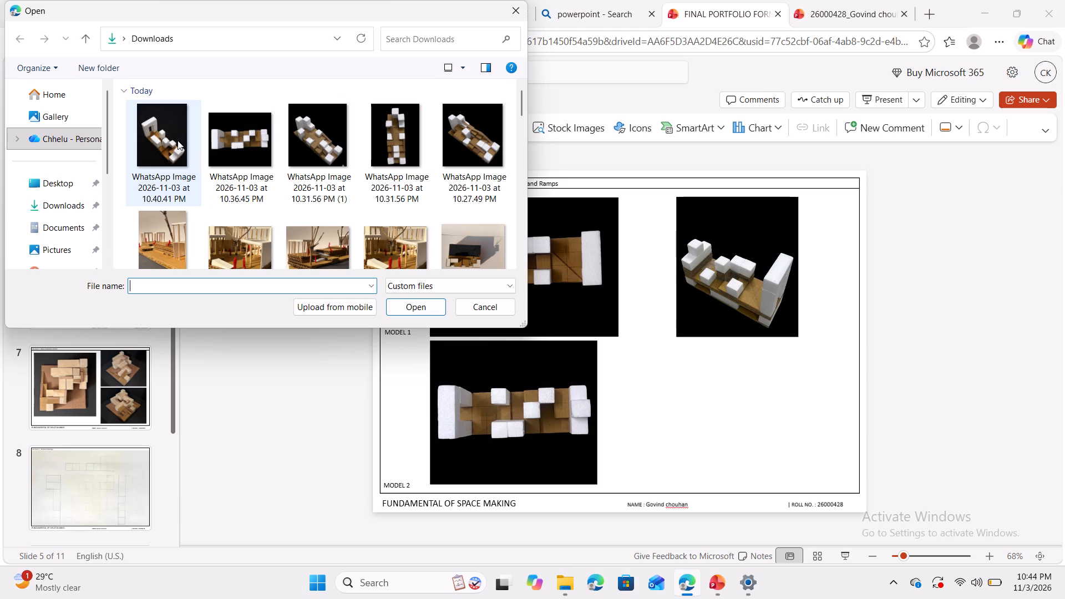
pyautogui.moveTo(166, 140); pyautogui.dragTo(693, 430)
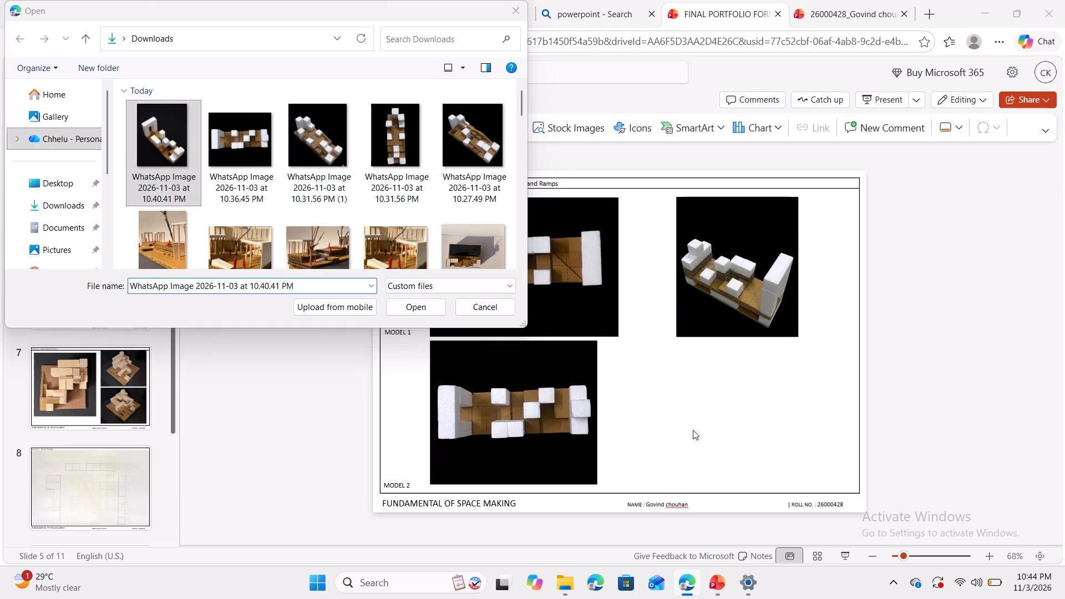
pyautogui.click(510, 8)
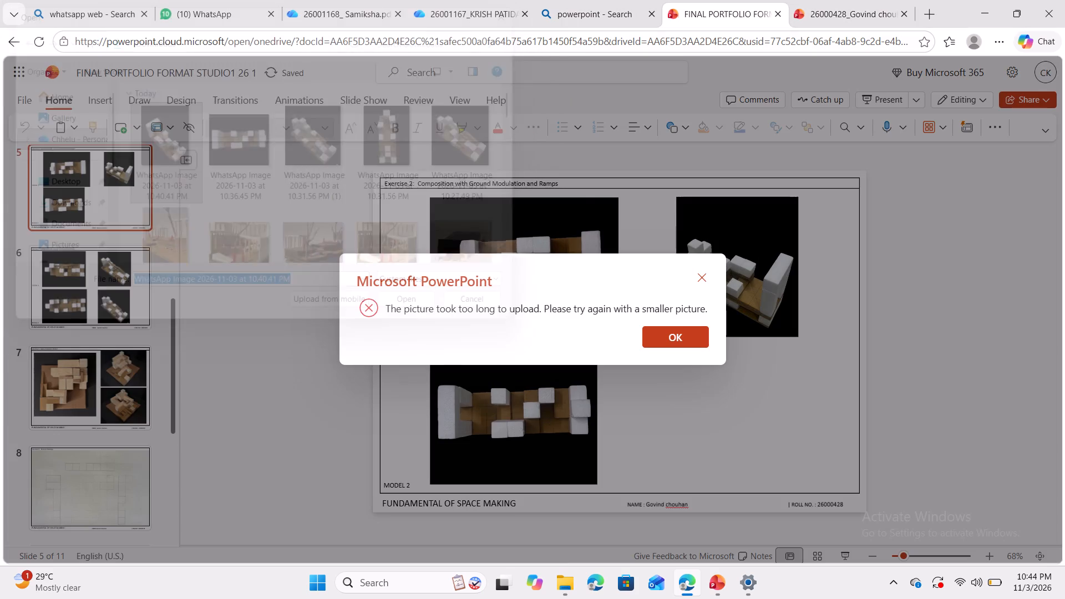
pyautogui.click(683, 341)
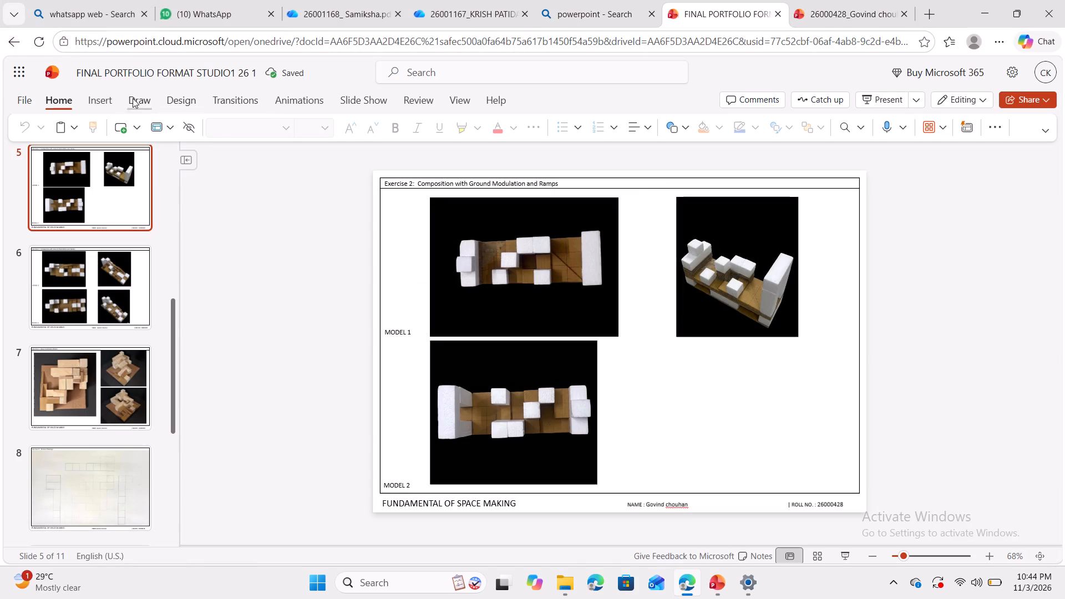
# Insert the picture WhatsApp Image 2026-11-03 at 10.40.41 PM from Downloads onto slide 5.
pyautogui.click(93, 95)
pyautogui.click(261, 136)
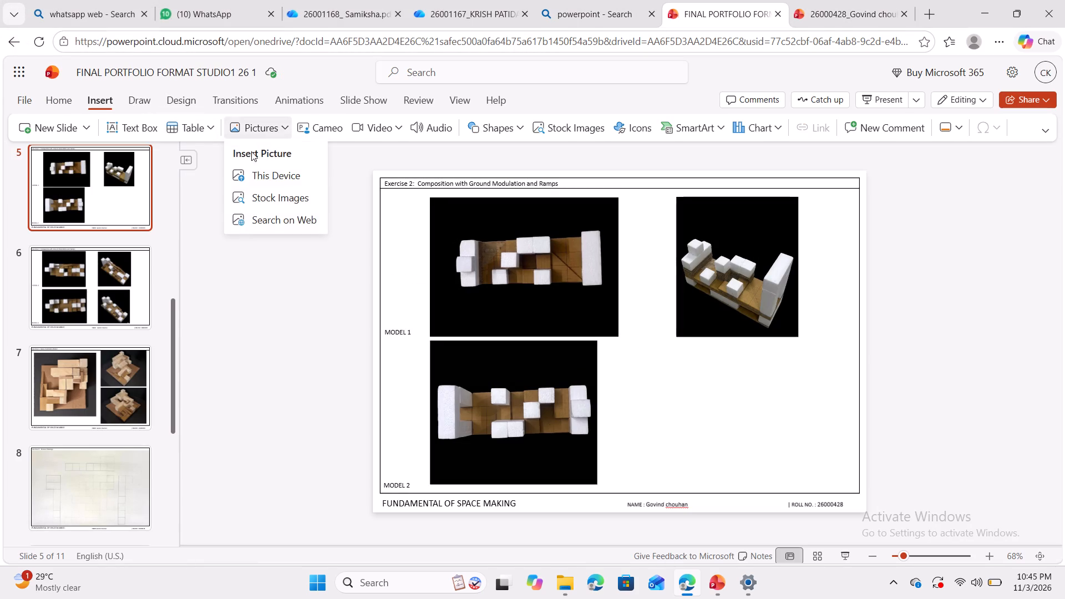
pyautogui.click(261, 180)
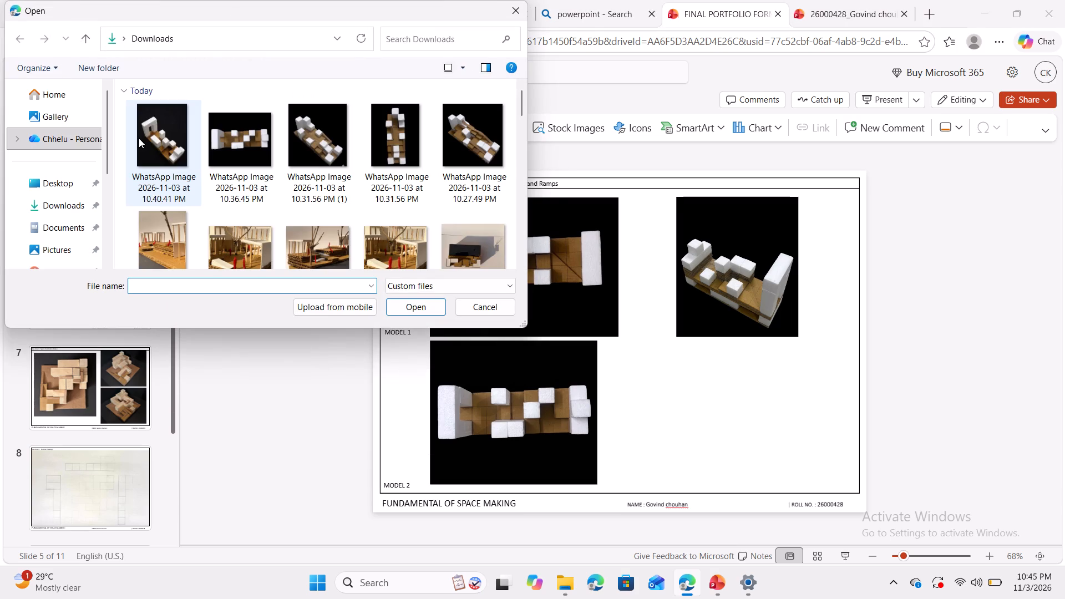
pyautogui.moveTo(151, 143); pyautogui.dragTo(642, 457)
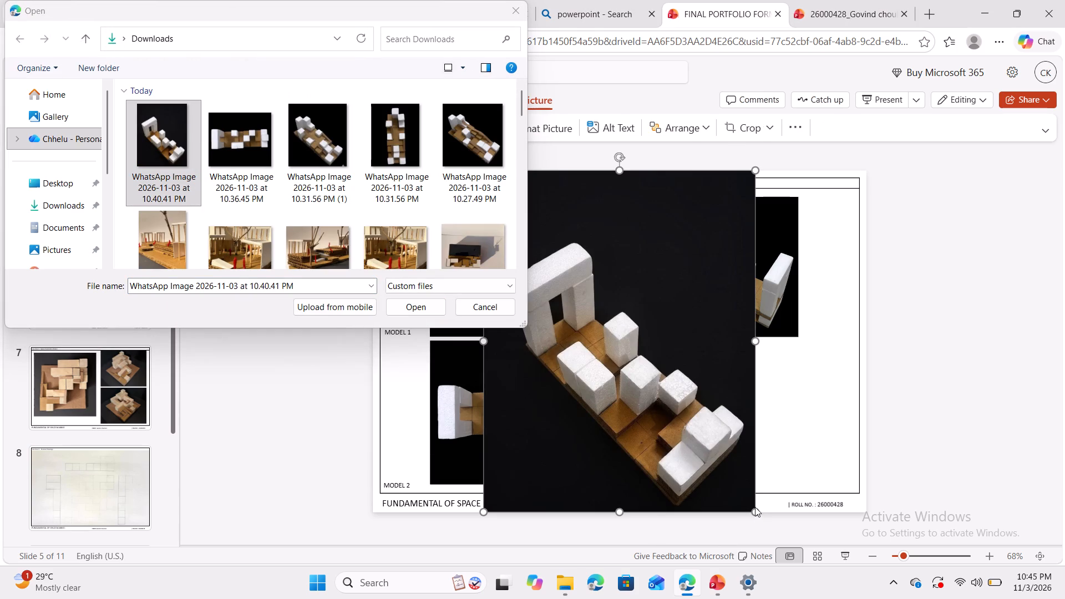
pyautogui.click(507, 11)
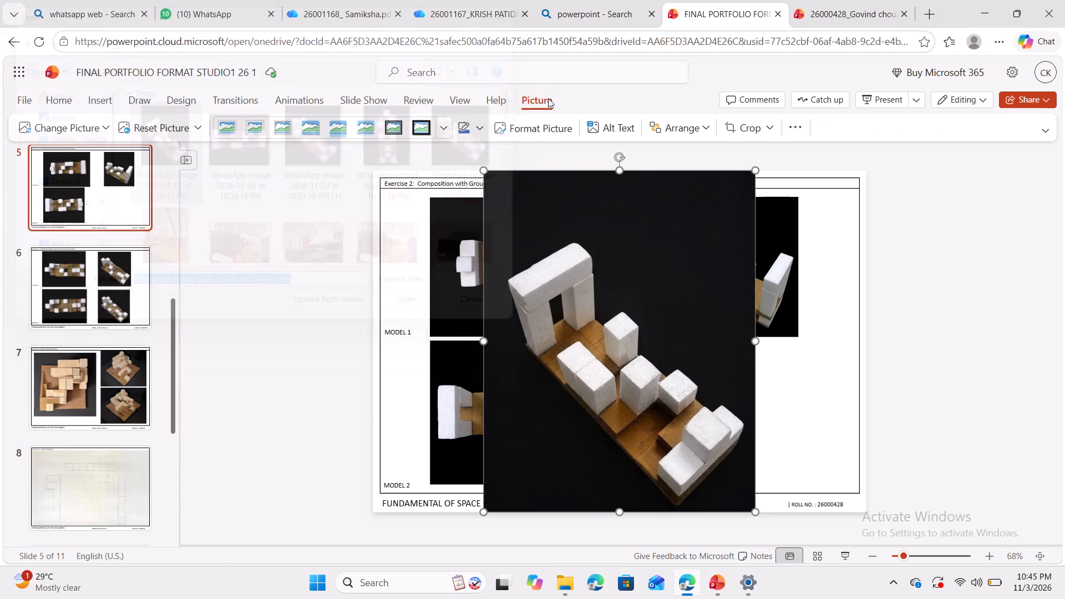
# Shrink the inserted angled photo and place it beside the MODEL 2 top view, its left edge aligned with MODEL 1's angled photo.
pyautogui.moveTo(757, 515); pyautogui.dragTo(736, 468)
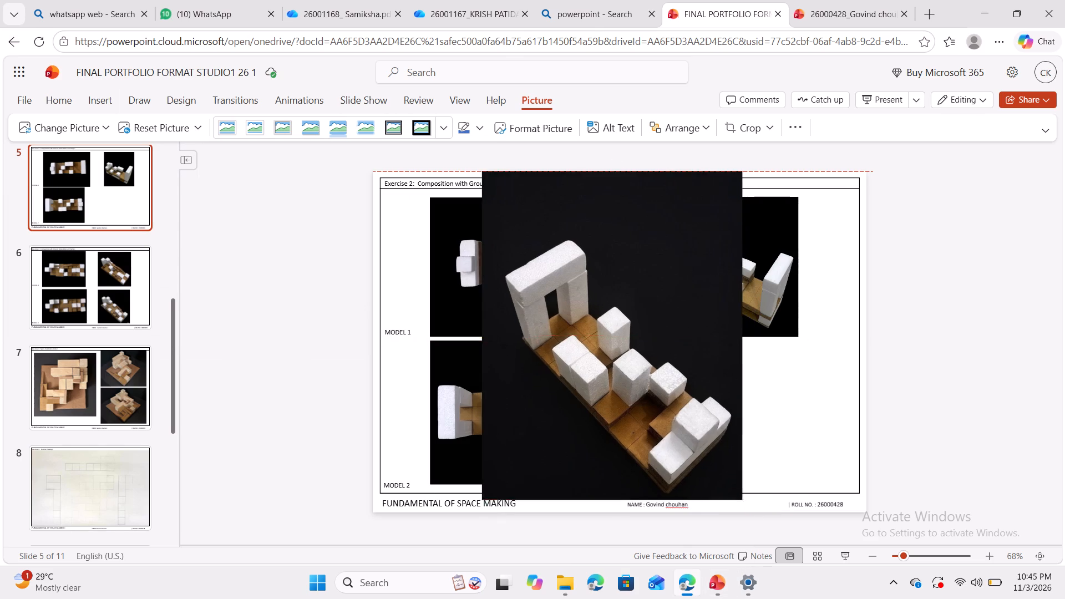
pyautogui.moveTo(736, 468); pyautogui.dragTo(627, 349)
pyautogui.moveTo(540, 271); pyautogui.dragTo(650, 373)
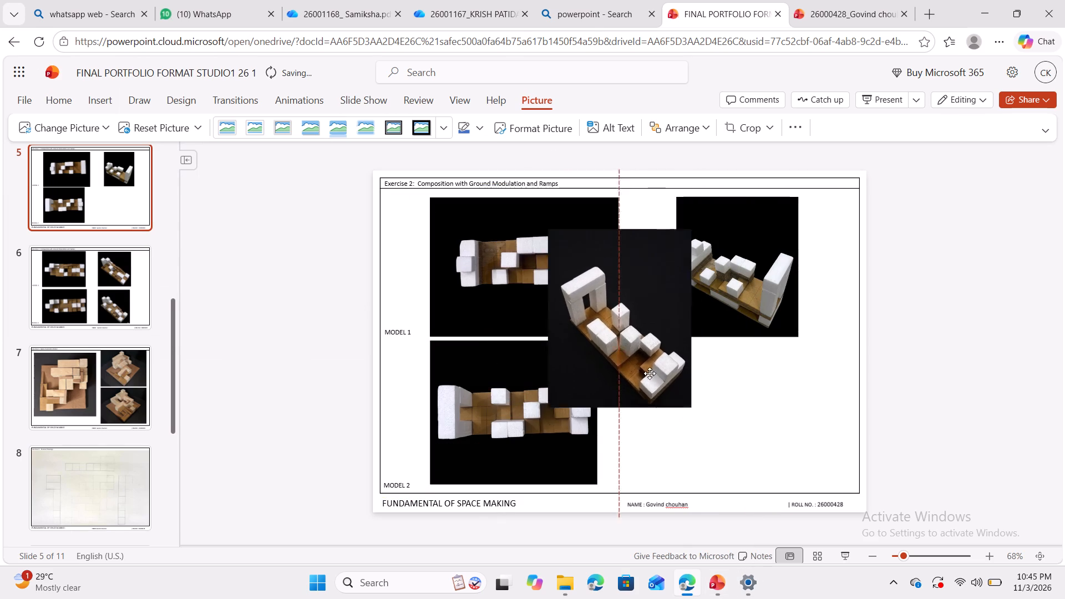
pyautogui.moveTo(650, 373); pyautogui.dragTo(710, 449)
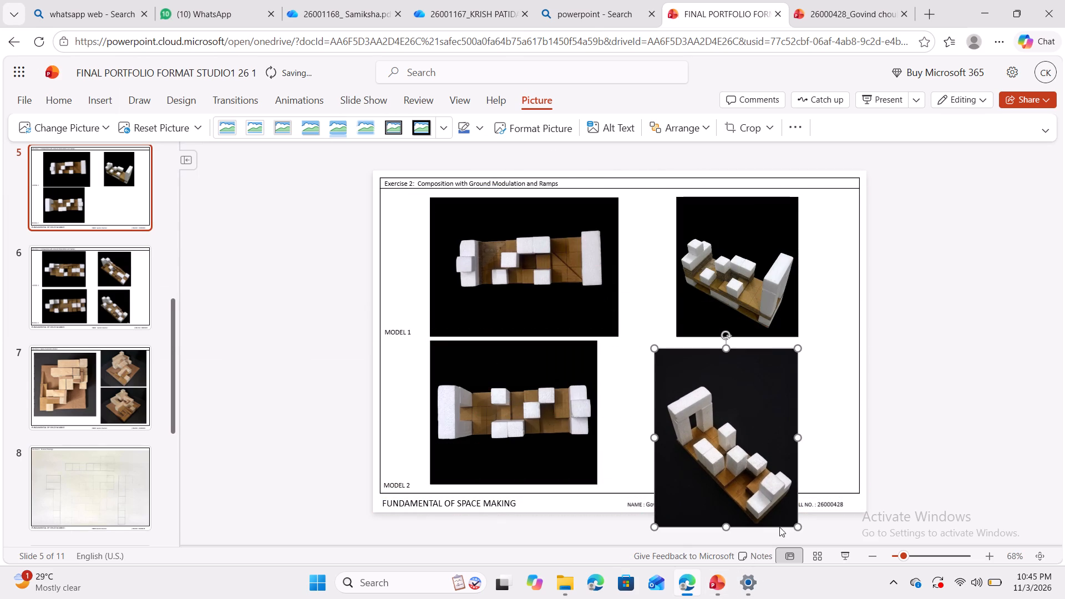
pyautogui.moveTo(798, 527); pyautogui.dragTo(765, 479)
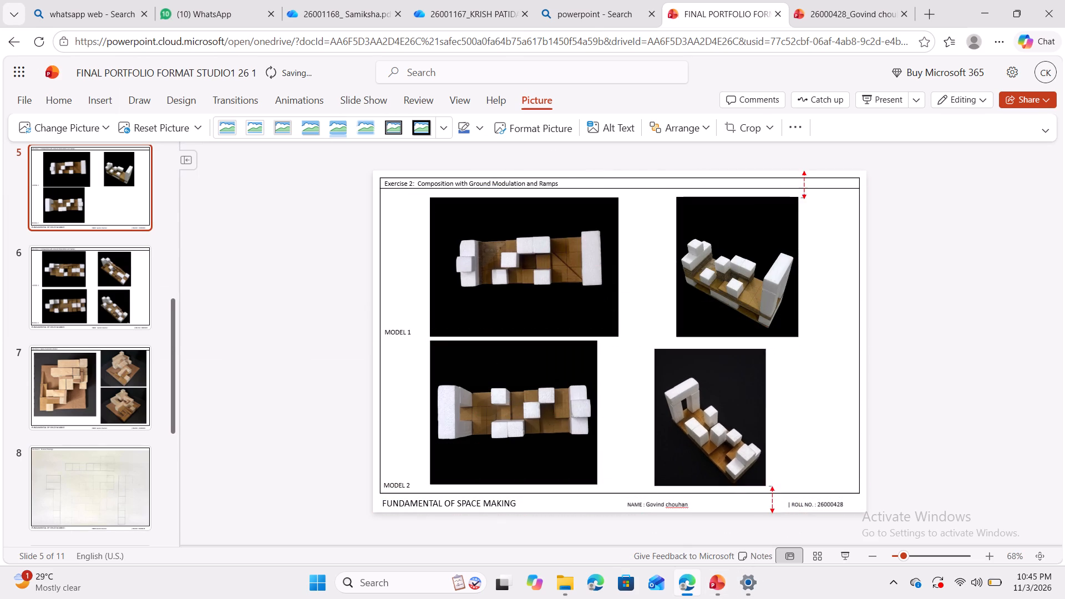
pyautogui.moveTo(765, 479); pyautogui.dragTo(765, 477)
pyautogui.moveTo(699, 428); pyautogui.dragTo(721, 422)
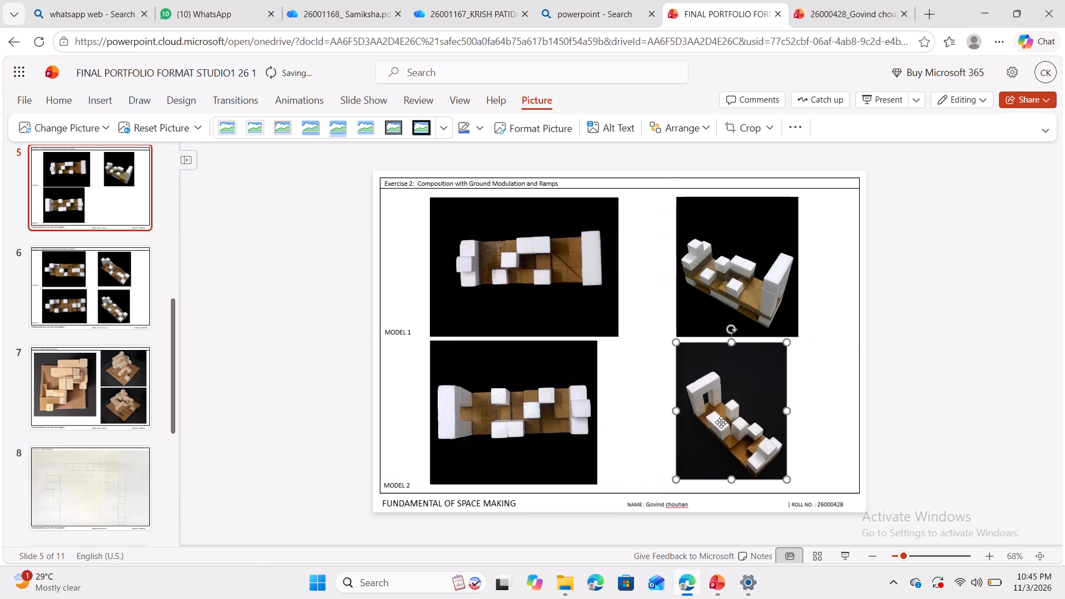
pyautogui.click(929, 403)
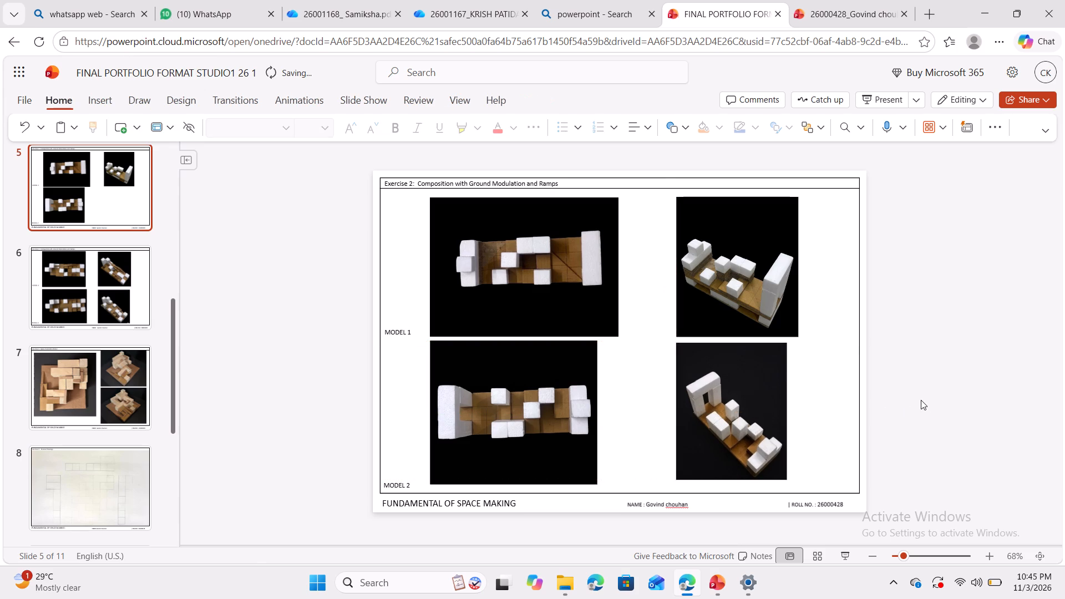
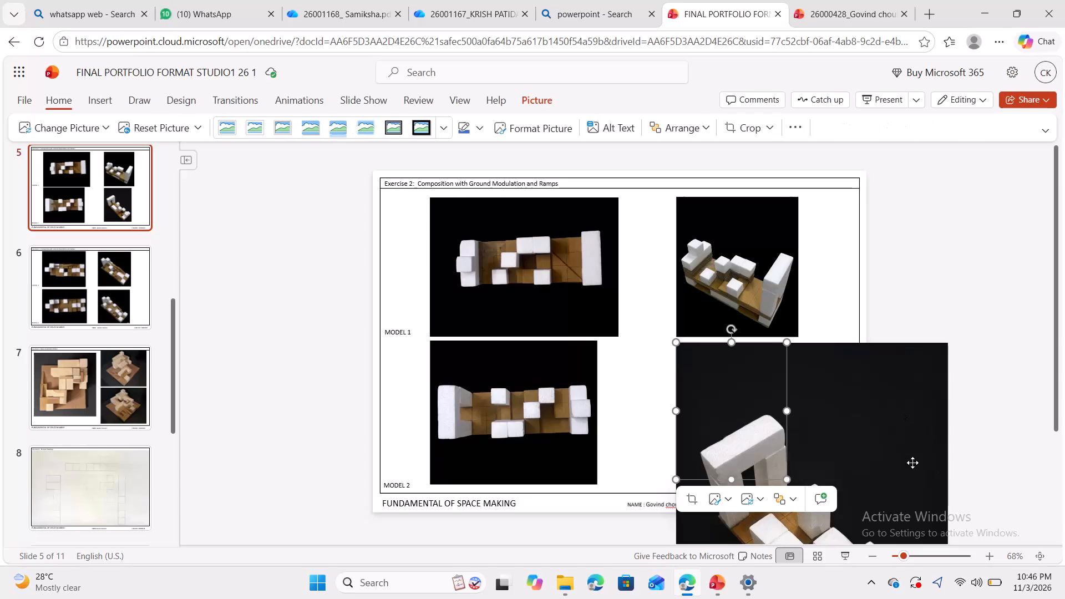
# Scale down and reposition the angled MODEL 2 photo on slide 5 to fit inside the page frame beside its top-view photo.
pyautogui.click(1000, 301)
pyautogui.click(840, 425)
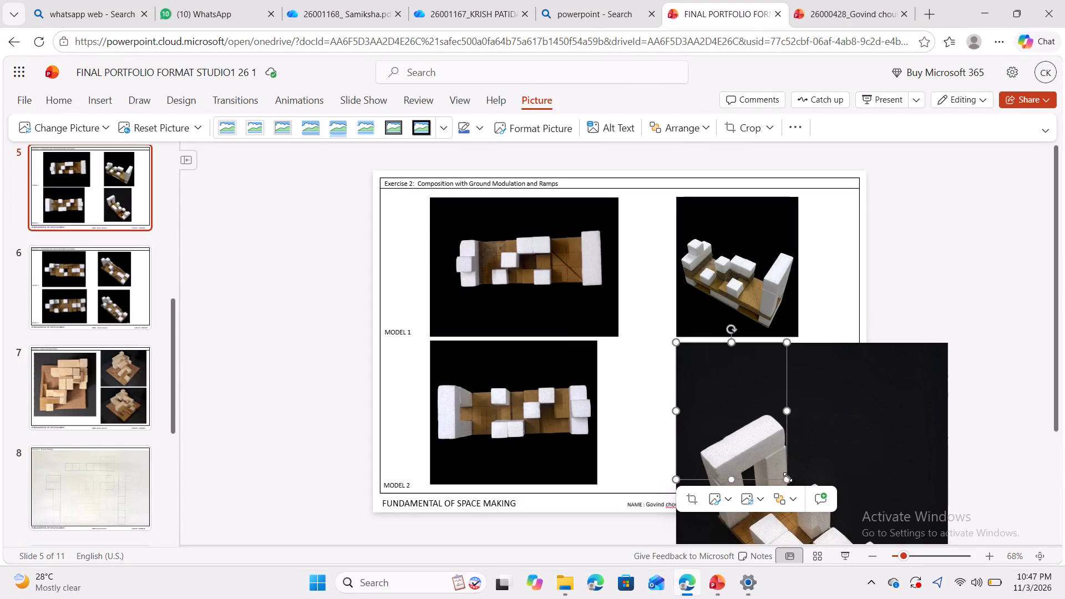
pyautogui.moveTo(784, 479); pyautogui.dragTo(688, 417)
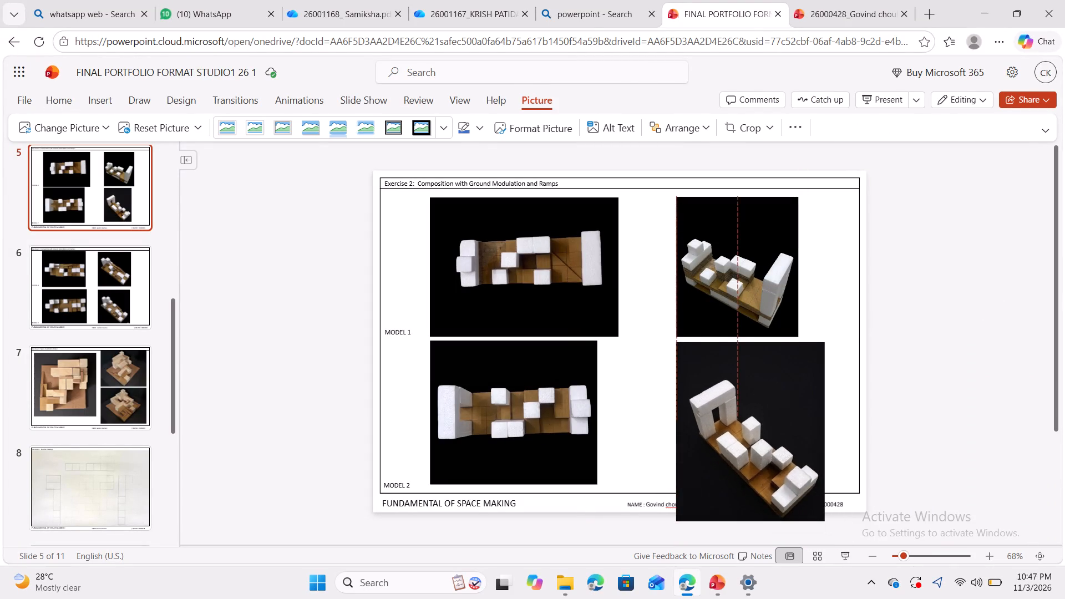
pyautogui.moveTo(688, 417); pyautogui.dragTo(670, 413)
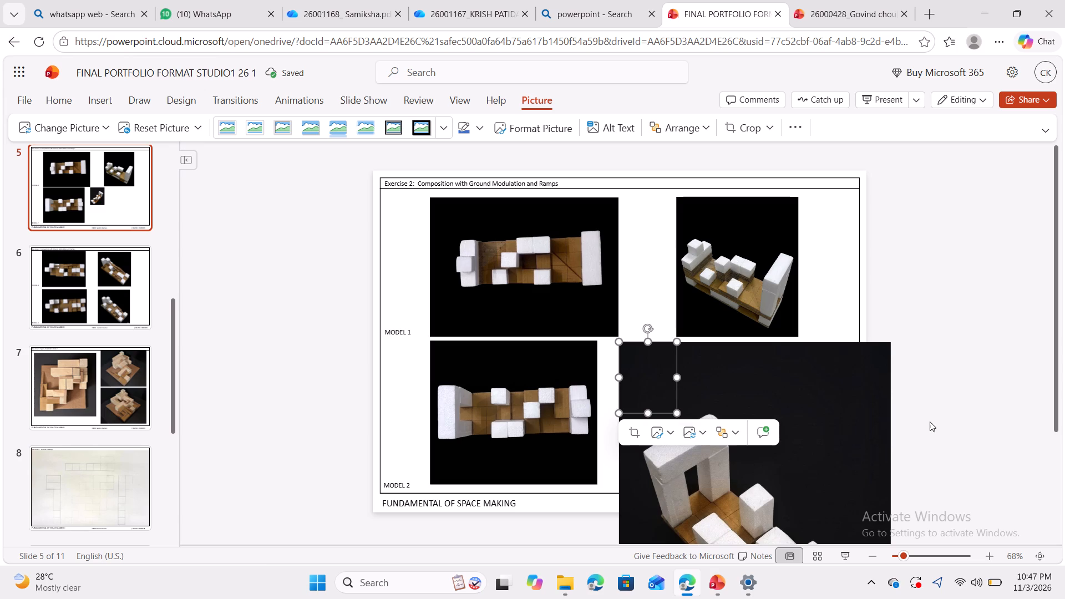
pyautogui.click(809, 444)
pyautogui.moveTo(678, 413); pyautogui.dragTo(670, 405)
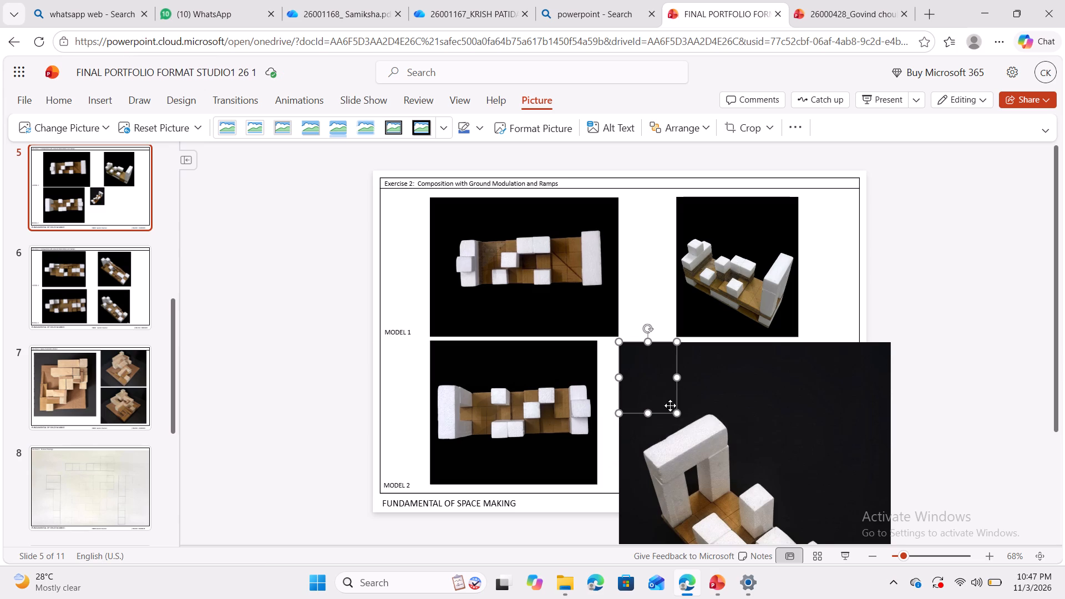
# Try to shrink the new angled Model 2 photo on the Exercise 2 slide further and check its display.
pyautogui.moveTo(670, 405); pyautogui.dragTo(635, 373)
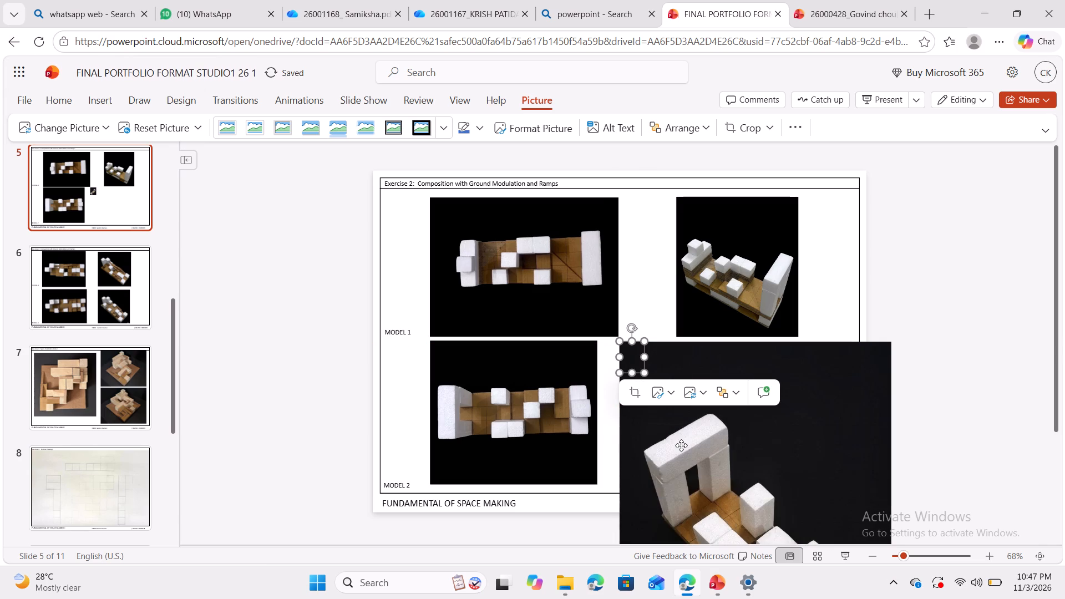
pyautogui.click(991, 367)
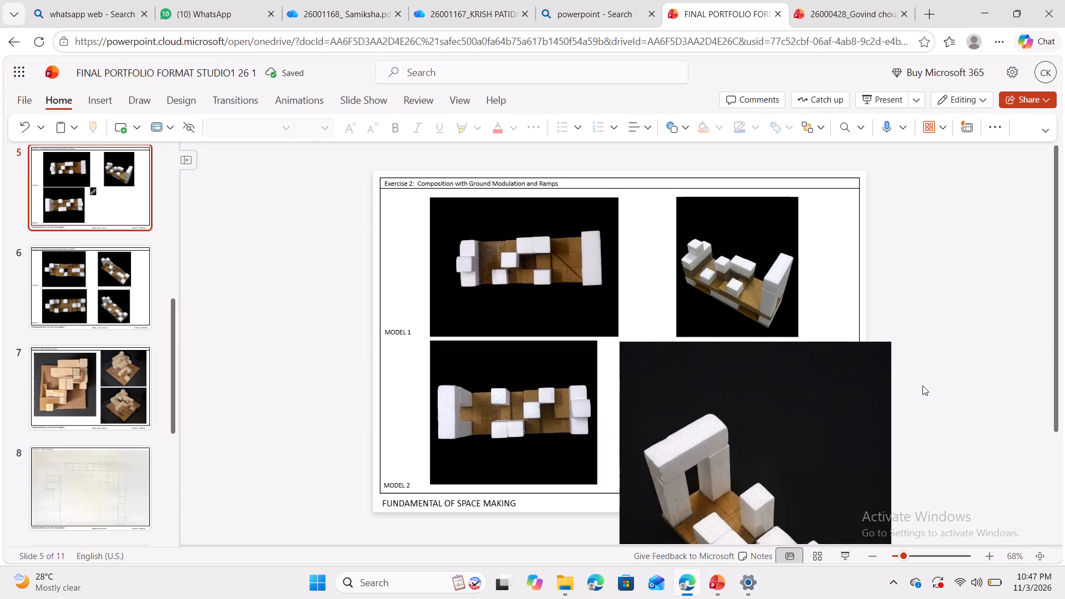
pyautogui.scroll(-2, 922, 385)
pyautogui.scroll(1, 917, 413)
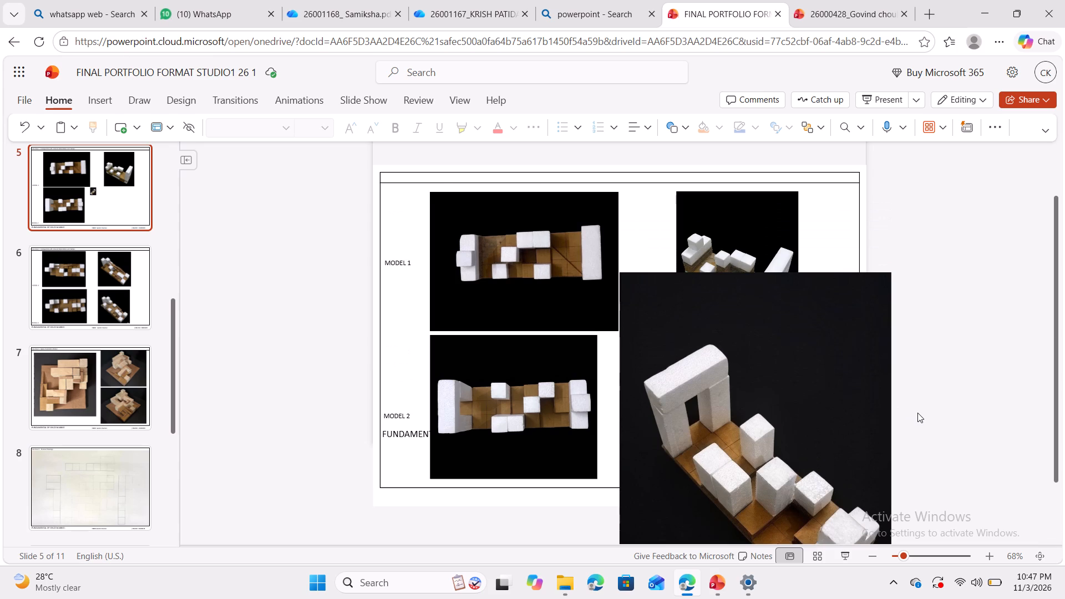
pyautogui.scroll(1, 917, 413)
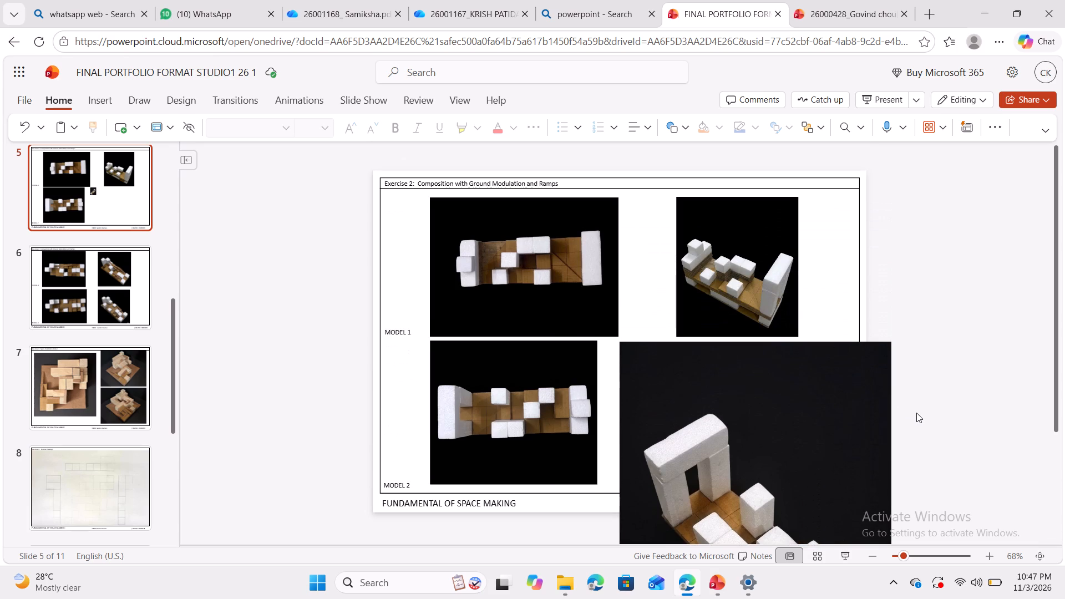
# Undo the successive resizes and moves of the angled Model 2 photo back to its full inserted size.
pyautogui.hotkey('ctrl', 'z')
pyautogui.hotkey('ctrl', 'z')
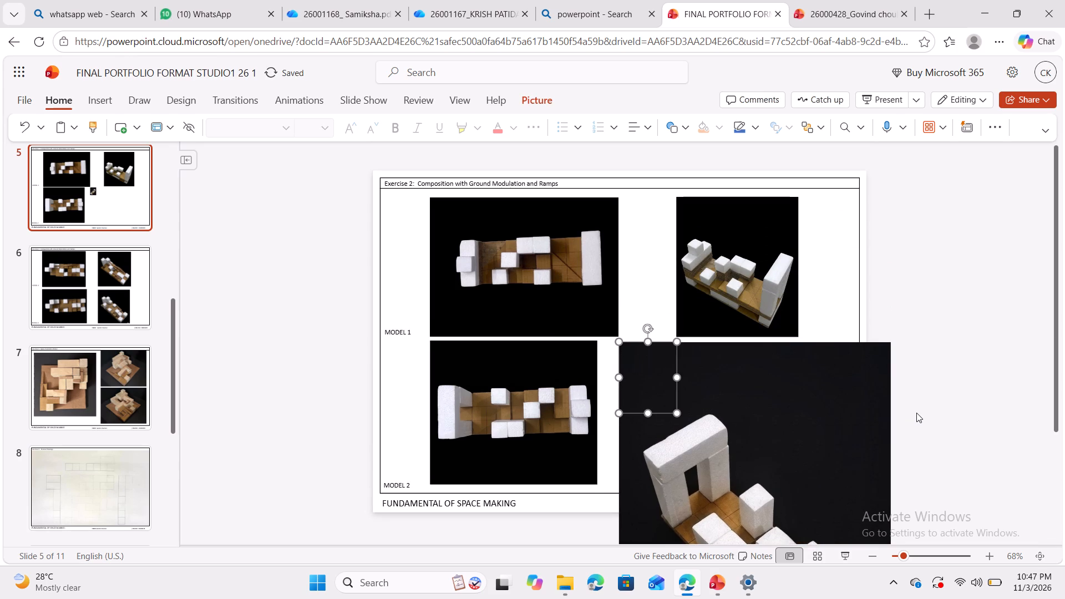
pyautogui.press('z')
pyautogui.hotkey('ctrl', 'z')
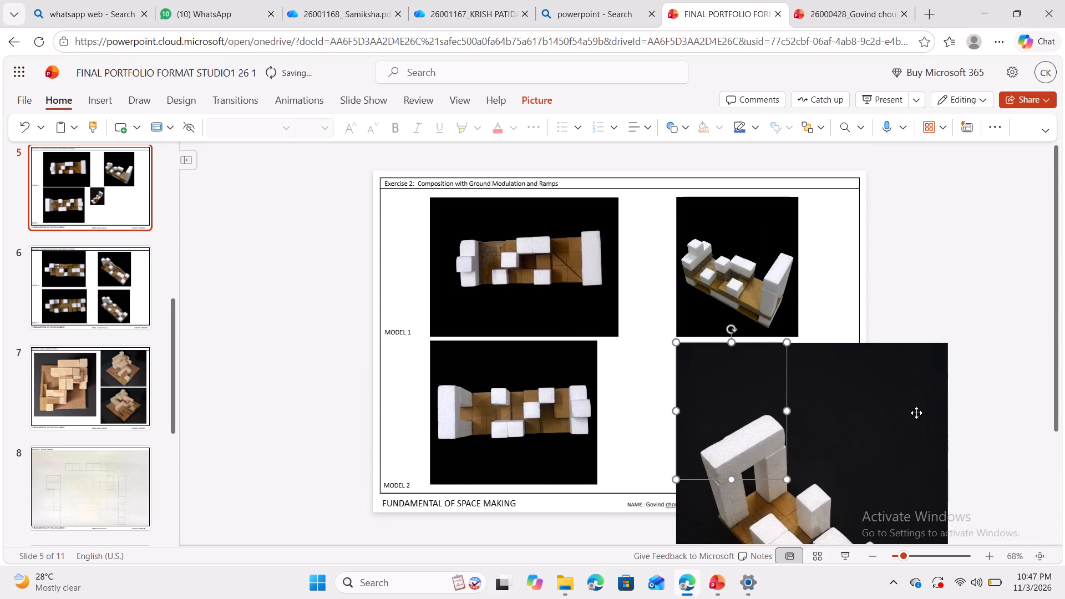
pyautogui.hotkey('ctrl', 'z')
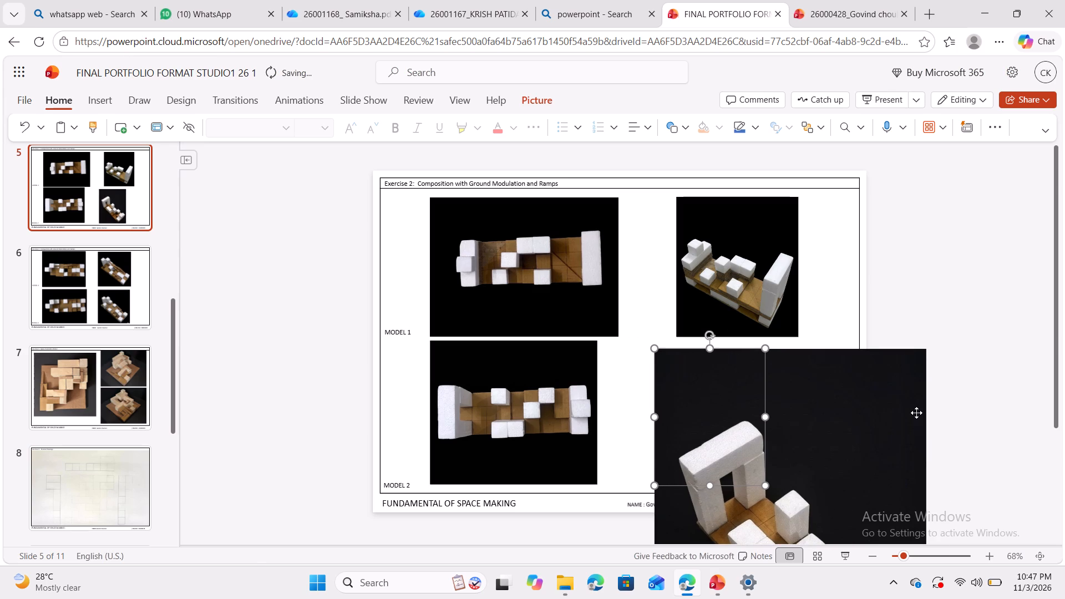
pyautogui.hotkey('ctrl', 'z')
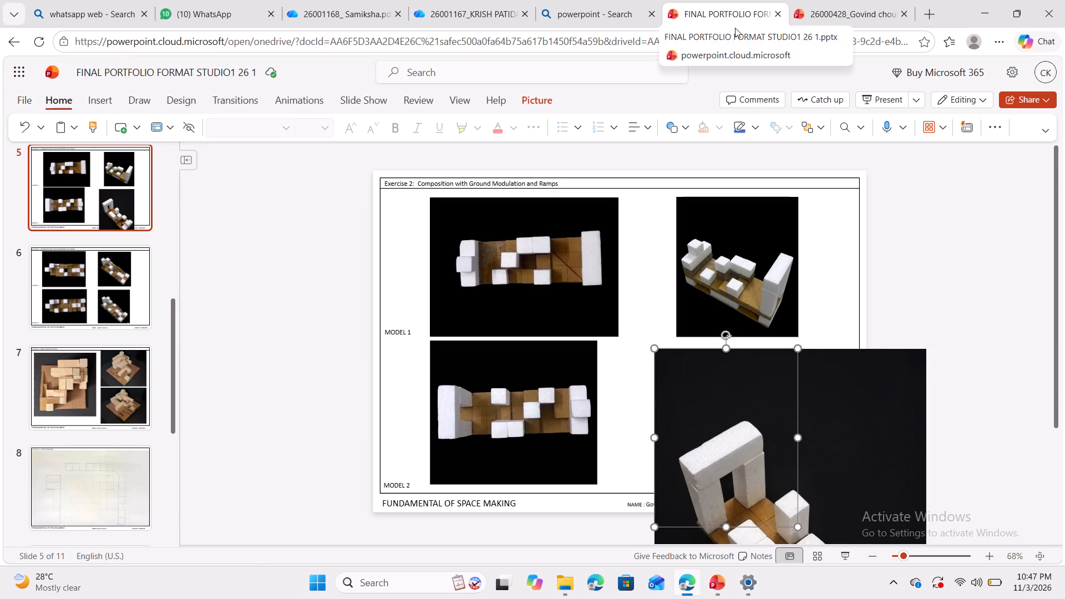
pyautogui.hotkey('ctrl', 'z')
pyautogui.hotkey('ctrl', 'z')
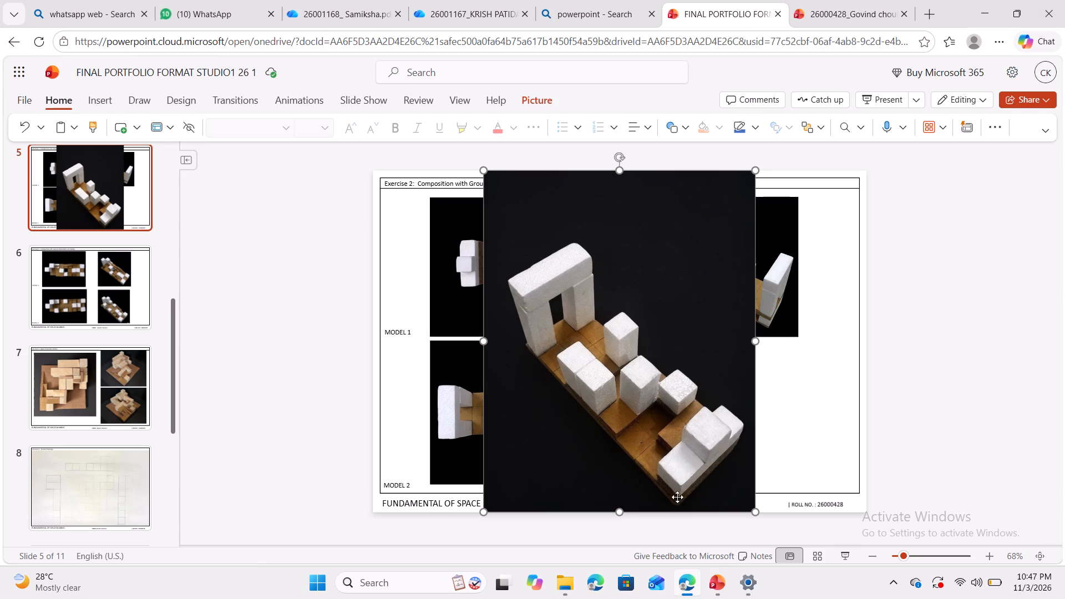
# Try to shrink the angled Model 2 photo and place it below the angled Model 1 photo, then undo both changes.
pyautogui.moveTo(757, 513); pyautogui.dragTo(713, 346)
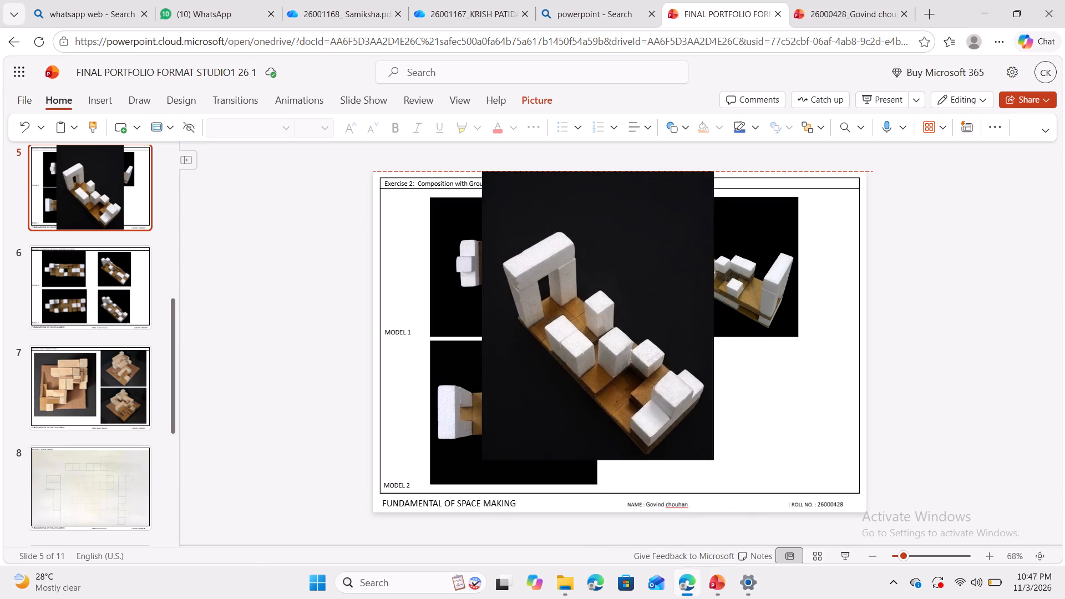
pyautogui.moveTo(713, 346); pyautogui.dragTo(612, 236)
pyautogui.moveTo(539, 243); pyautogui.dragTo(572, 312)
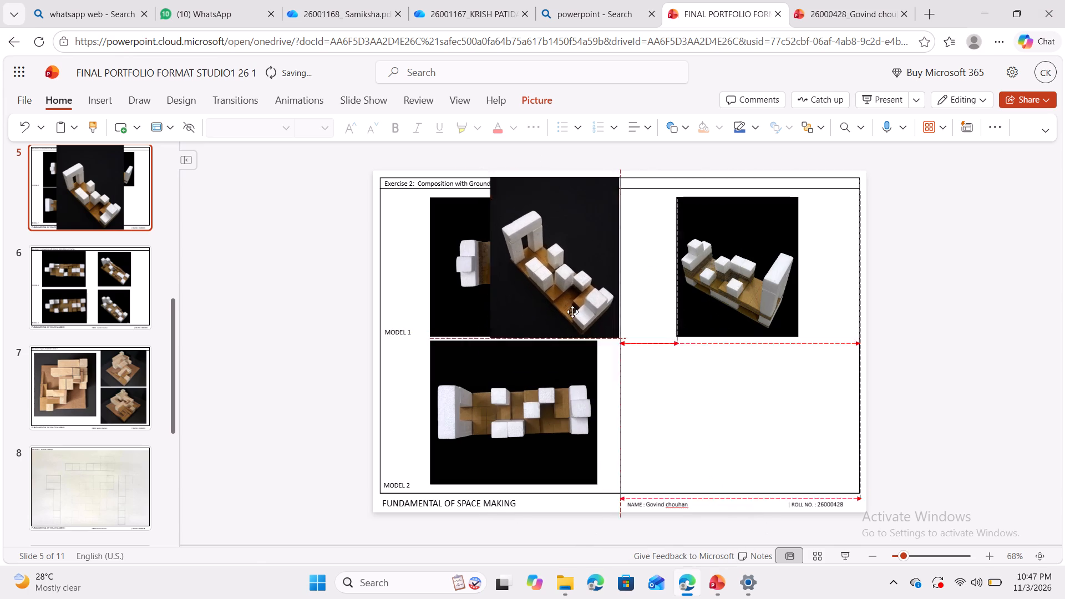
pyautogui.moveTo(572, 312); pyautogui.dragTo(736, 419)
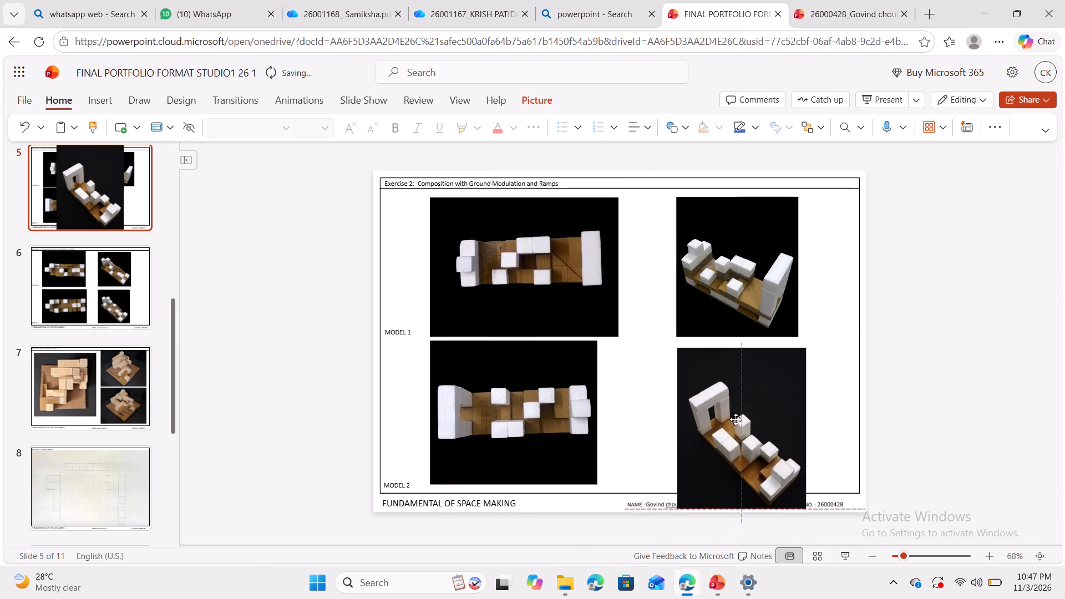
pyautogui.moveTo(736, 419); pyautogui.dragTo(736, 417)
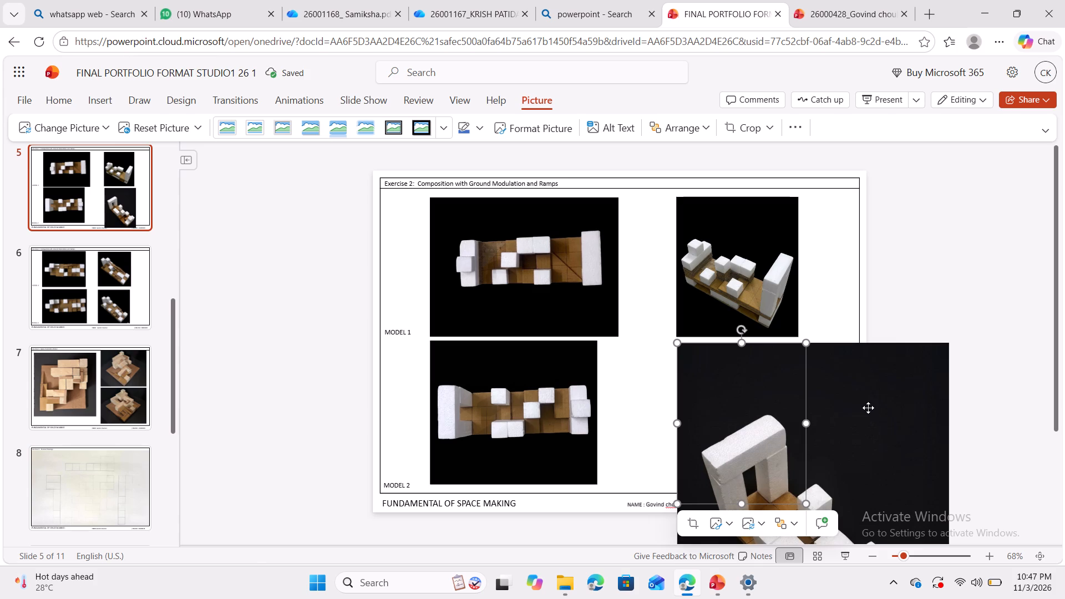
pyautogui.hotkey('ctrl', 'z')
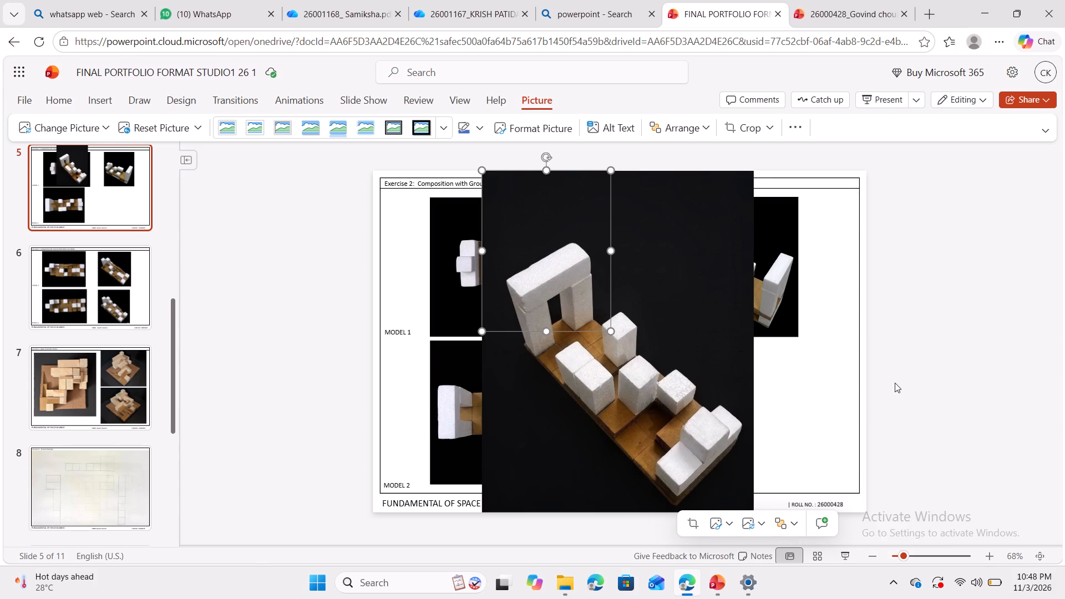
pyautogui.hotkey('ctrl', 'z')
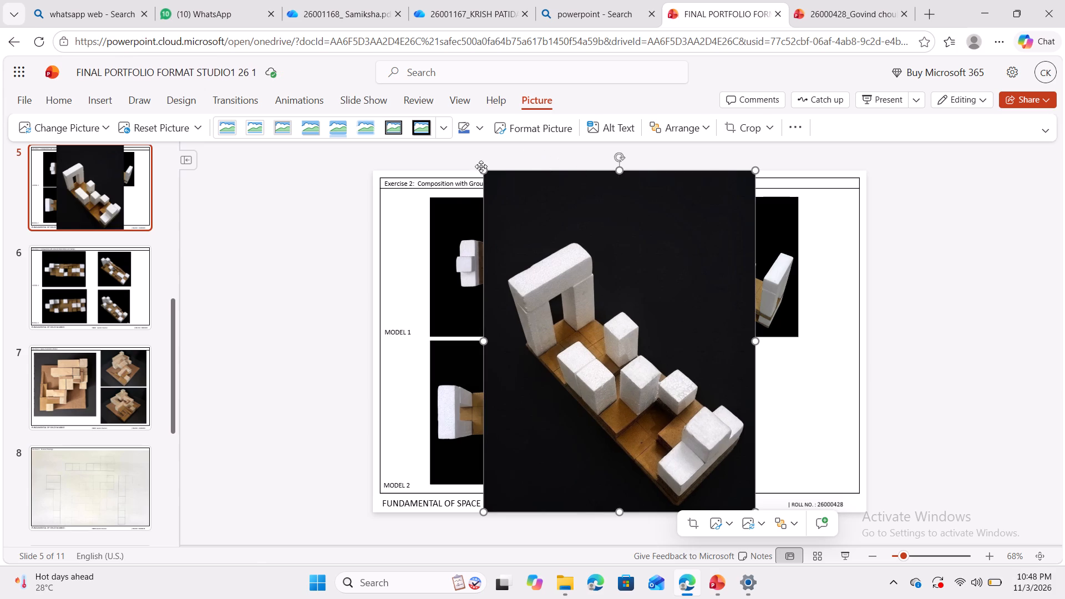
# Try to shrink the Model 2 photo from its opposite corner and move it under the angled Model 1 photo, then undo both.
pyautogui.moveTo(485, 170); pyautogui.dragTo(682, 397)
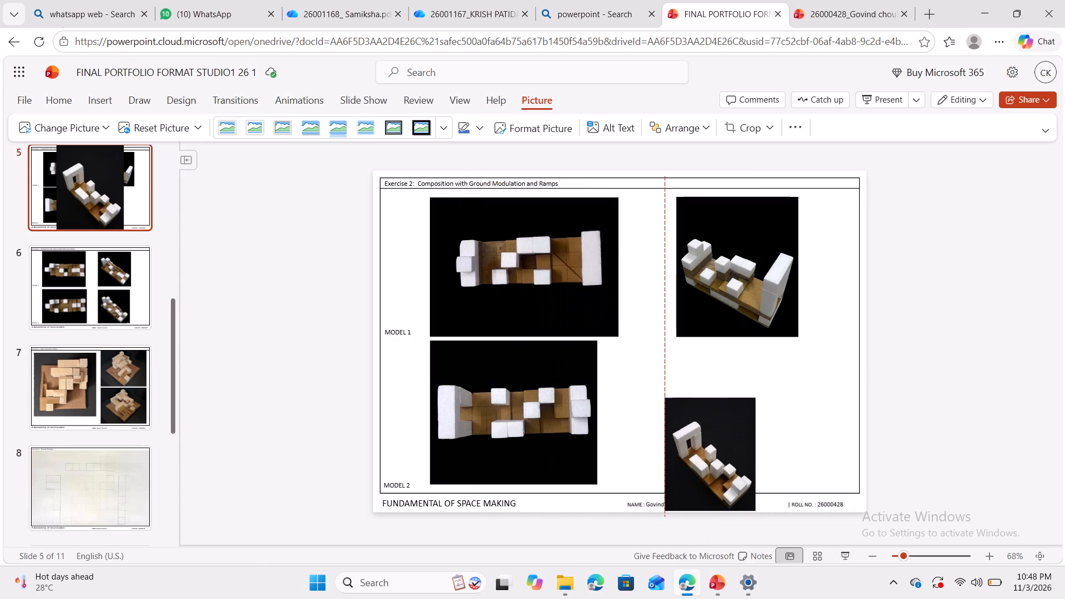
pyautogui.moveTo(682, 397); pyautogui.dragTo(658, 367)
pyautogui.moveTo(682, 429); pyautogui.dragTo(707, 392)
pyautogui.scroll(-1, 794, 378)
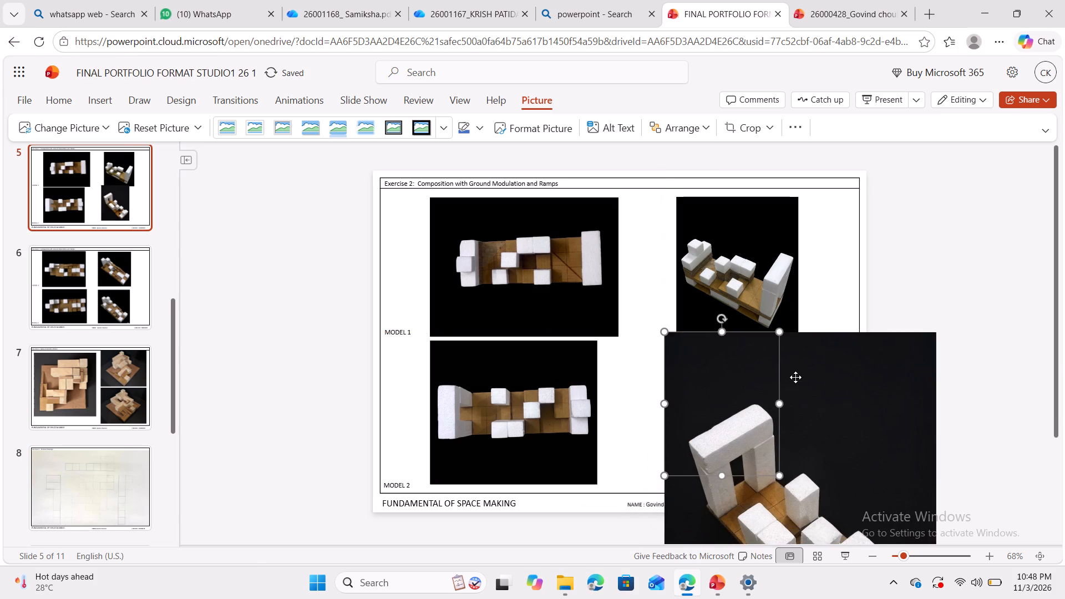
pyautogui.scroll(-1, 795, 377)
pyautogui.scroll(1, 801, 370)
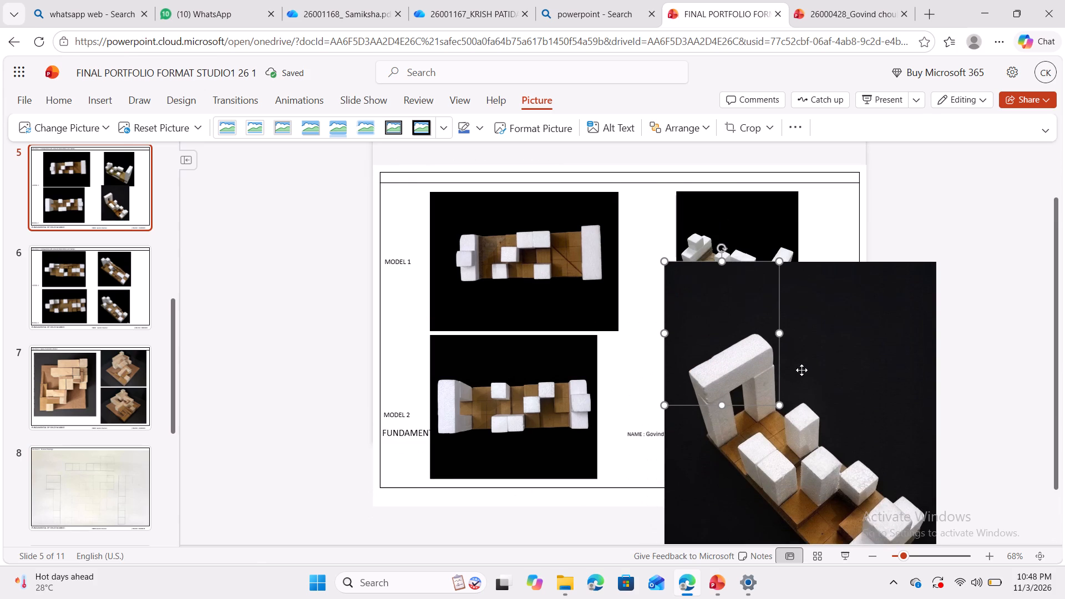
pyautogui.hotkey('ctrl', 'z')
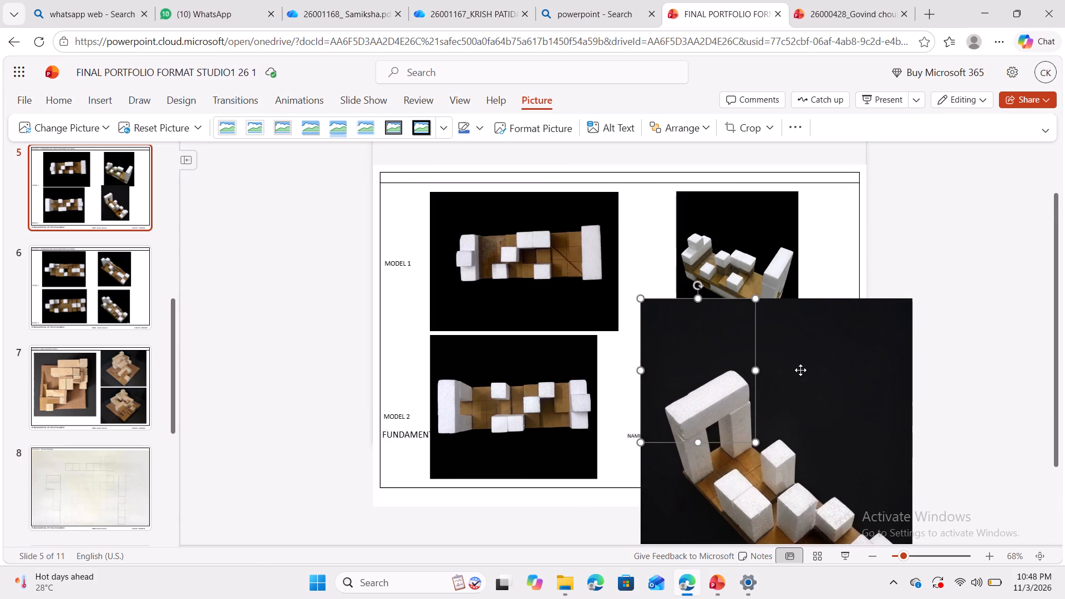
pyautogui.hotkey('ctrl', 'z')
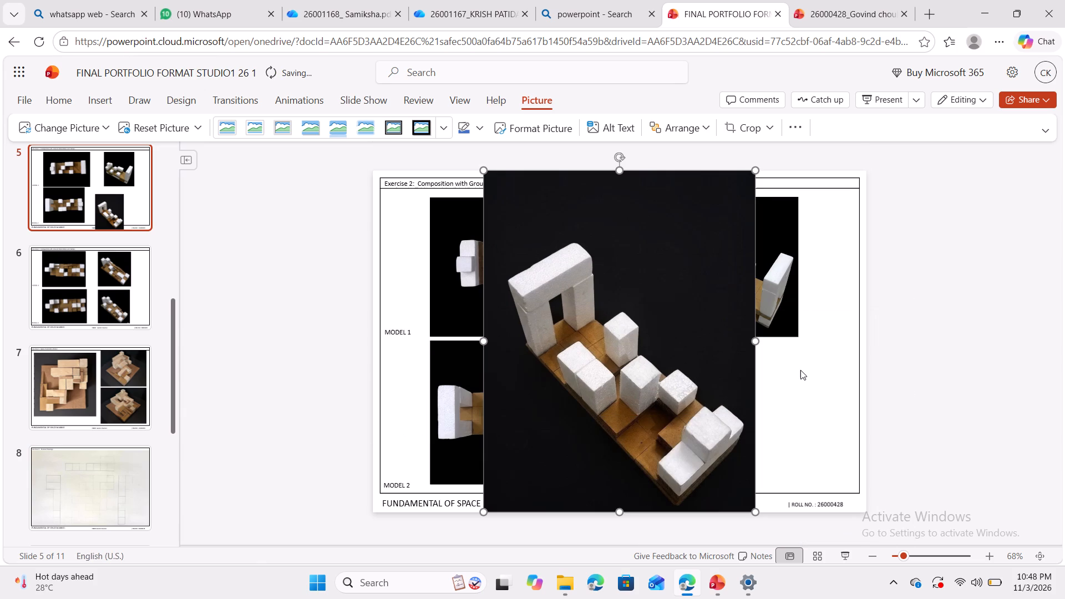
# Delete the oversized angled Model 2 photo from the Exercise 2 slide.
pyautogui.click(623, 325)
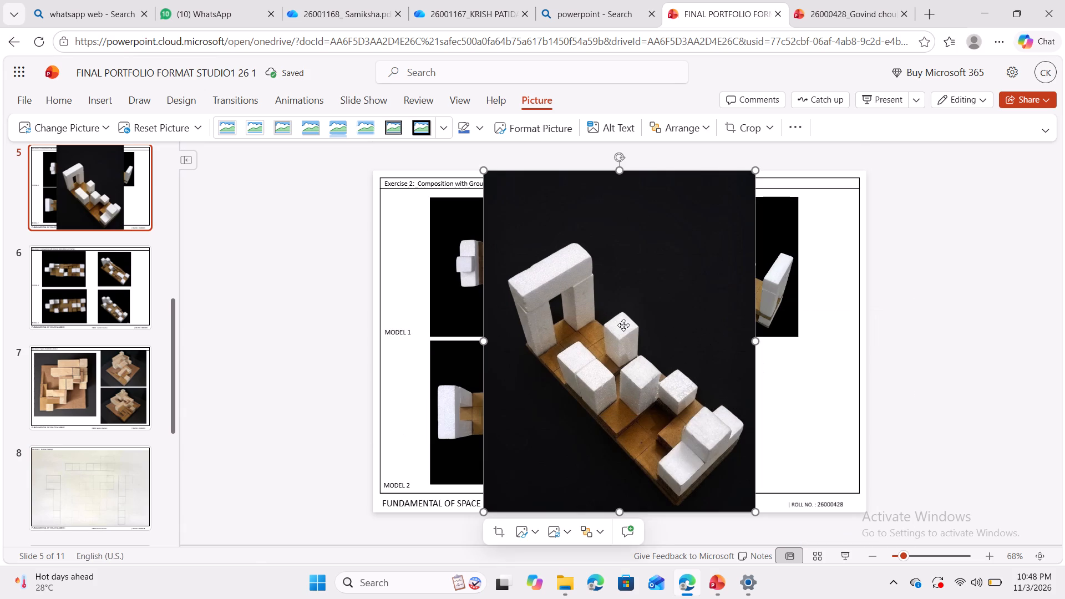
pyautogui.press('Delete')
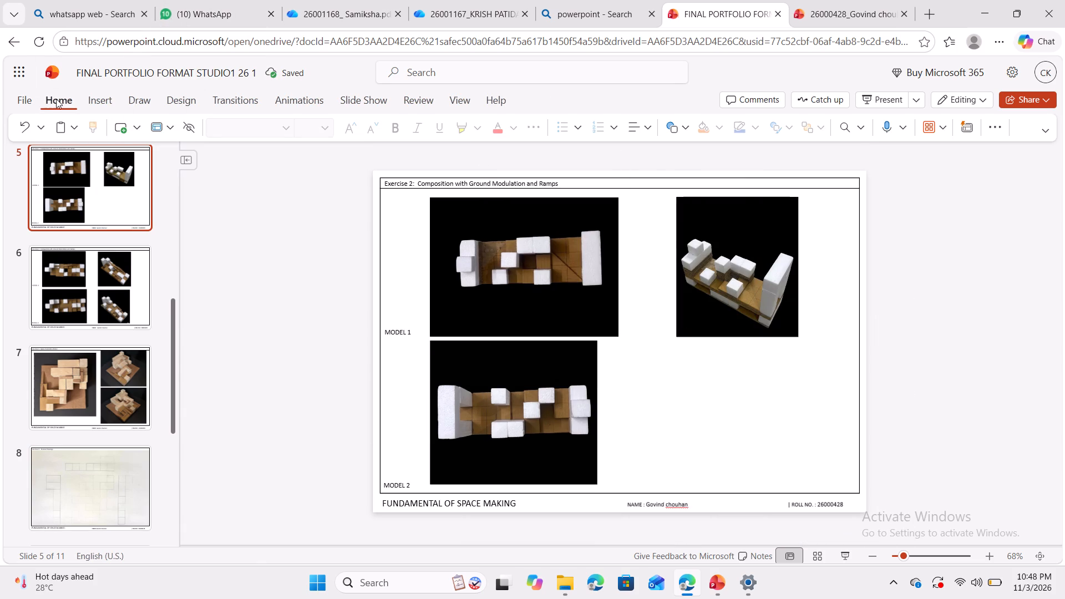
# Insert the angled Model 2 photo "WhatsApp Image 2026-11-03 at 10.40.41 PM" from the Downloads folder into the Exercise 2 slide again.
pyautogui.click(99, 106)
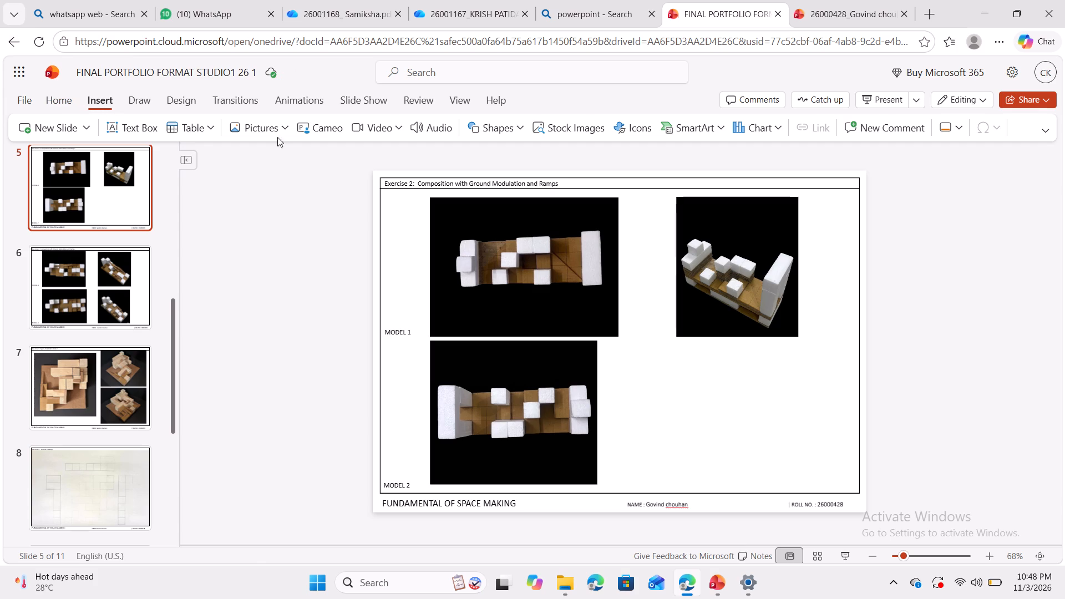
pyautogui.click(251, 121)
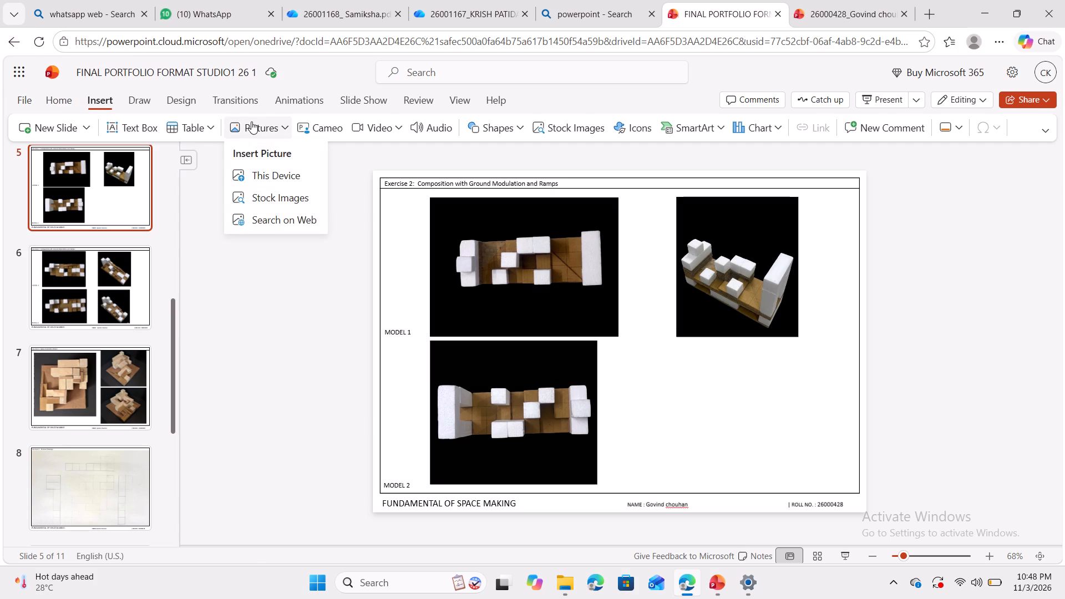
pyautogui.click(270, 184)
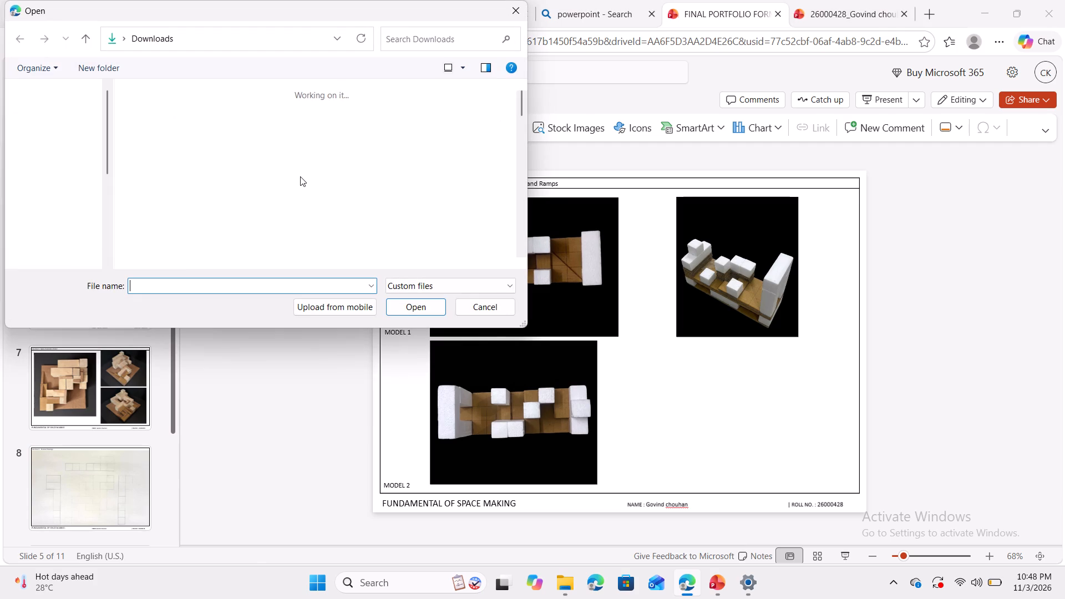
pyautogui.click(175, 133)
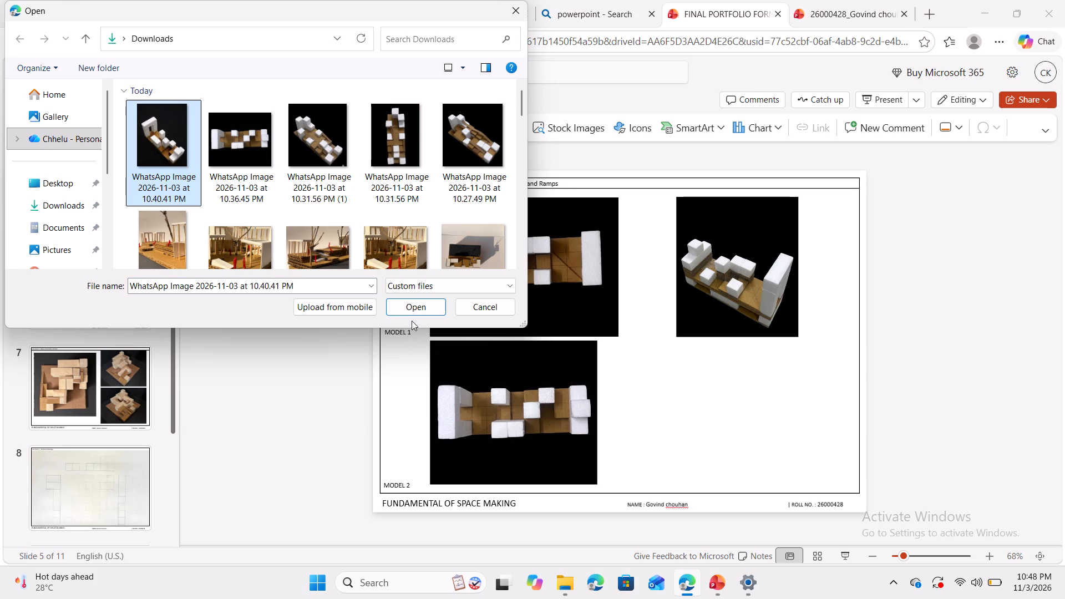
pyautogui.moveTo(160, 139); pyautogui.dragTo(586, 362)
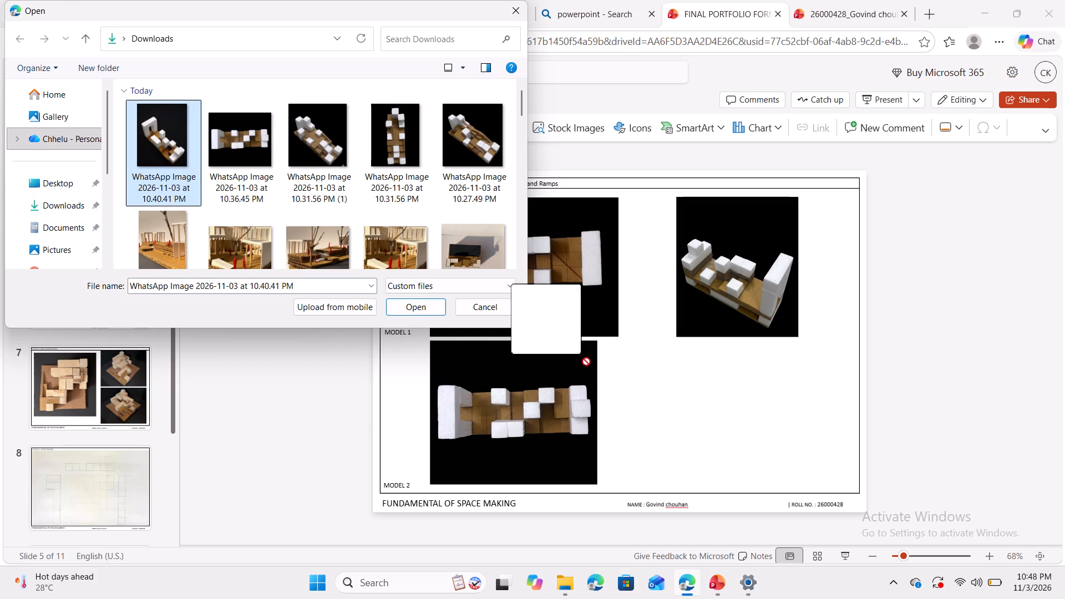
pyautogui.moveTo(586, 362); pyautogui.dragTo(691, 408)
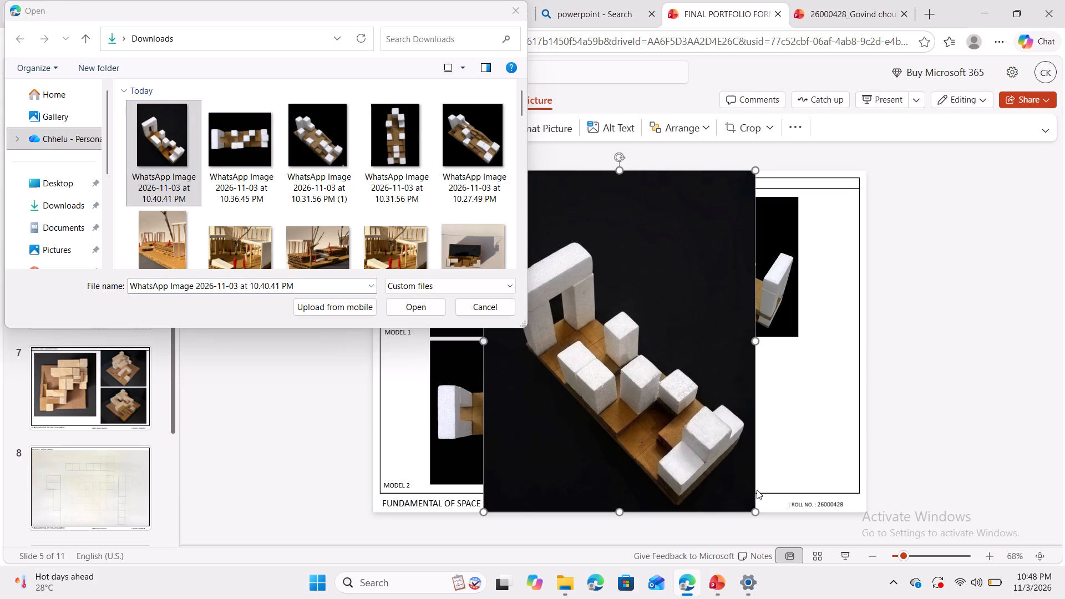
pyautogui.click(517, 5)
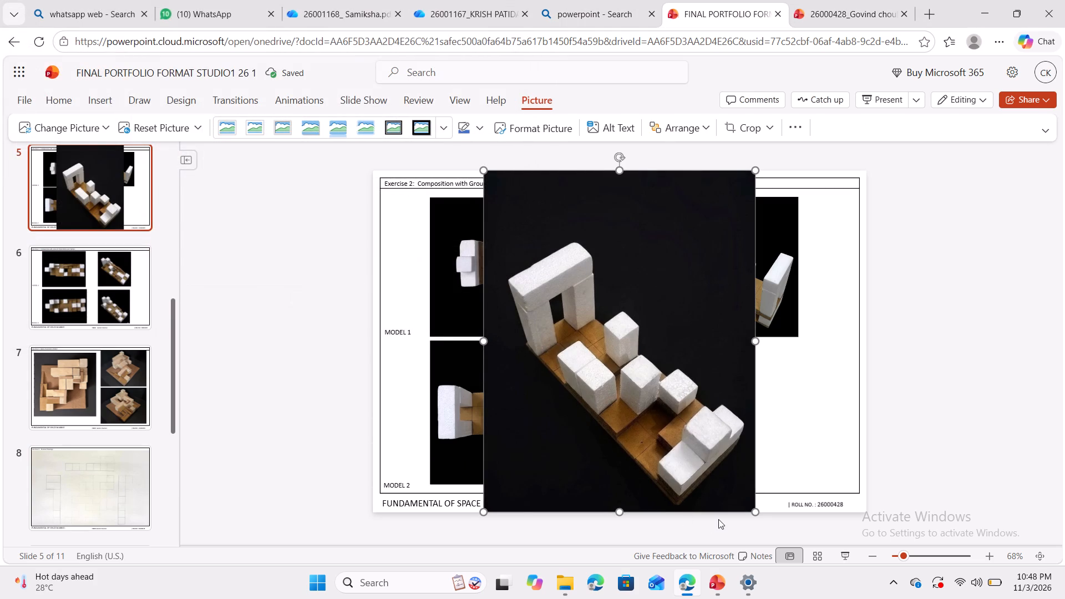
# Shrink the angled Model 2 photo to the width of the angled Model 1 photo and place it directly beneath that photo.
pyautogui.moveTo(754, 511); pyautogui.dragTo(643, 364)
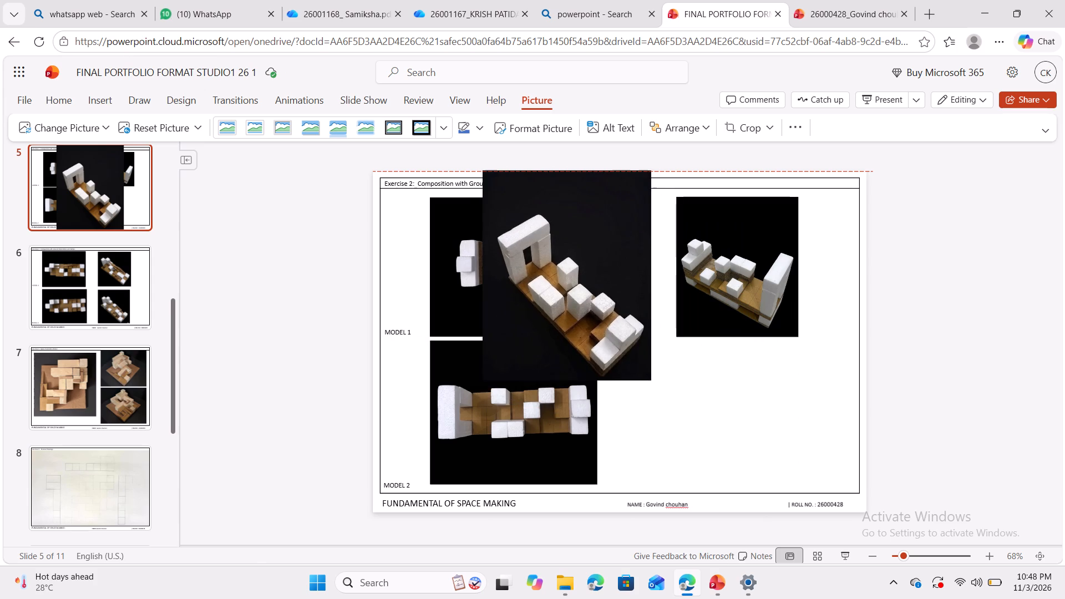
pyautogui.moveTo(643, 364); pyautogui.dragTo(600, 326)
pyautogui.moveTo(546, 255); pyautogui.dragTo(716, 457)
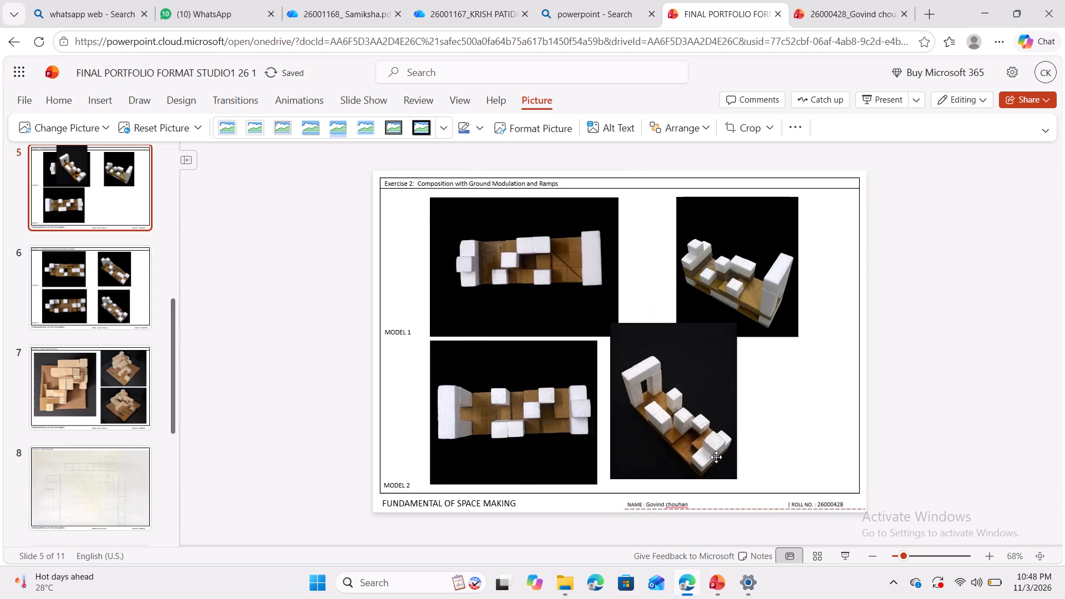
pyautogui.moveTo(716, 457); pyautogui.dragTo(738, 427)
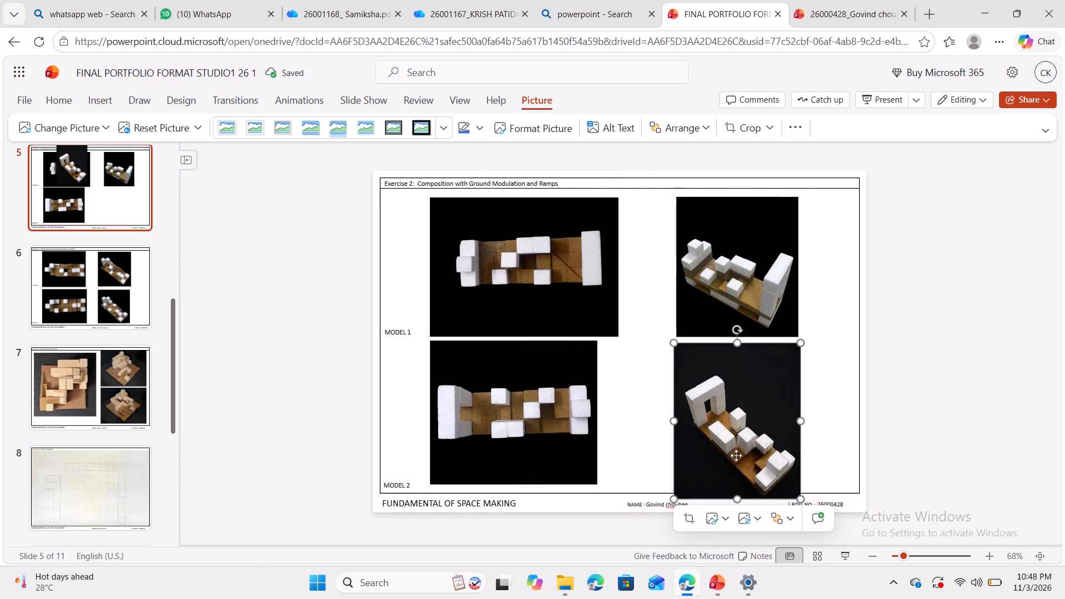
pyautogui.moveTo(800, 500); pyautogui.dragTo(794, 483)
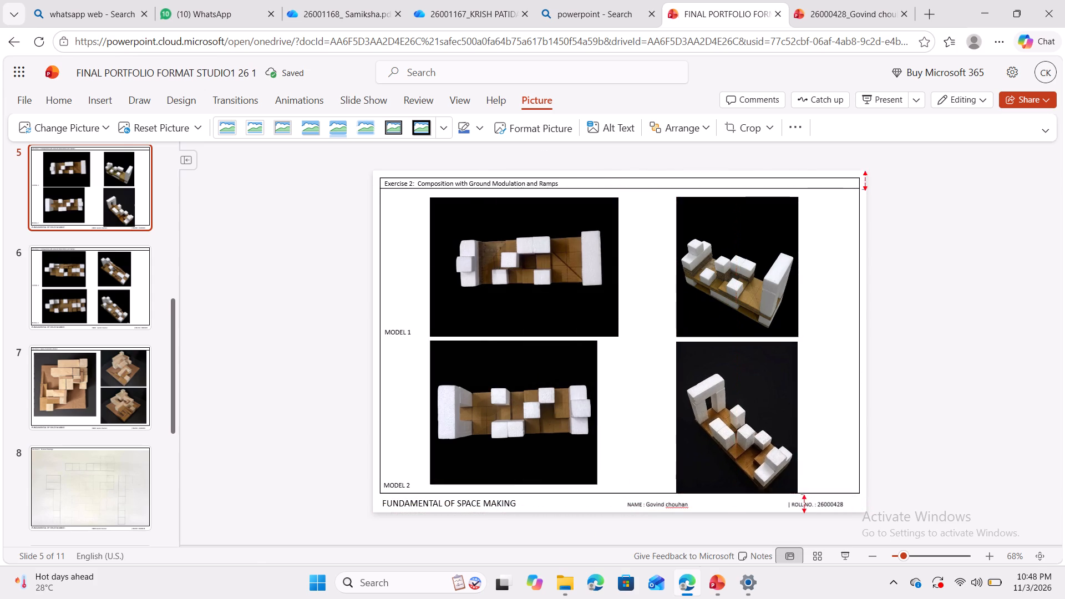
# Fit the angled Model 2 photo directly below the angled Model 1 photo, matching its width and staying inside the slide frame.
pyautogui.moveTo(794, 483); pyautogui.dragTo(802, 471)
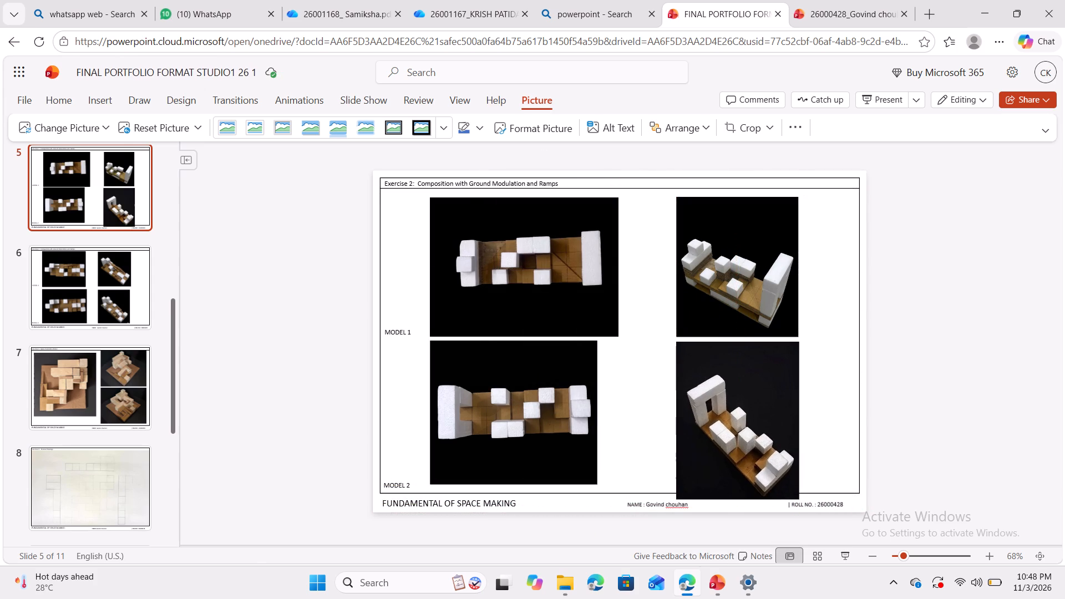
pyautogui.moveTo(802, 471); pyautogui.dragTo(795, 454)
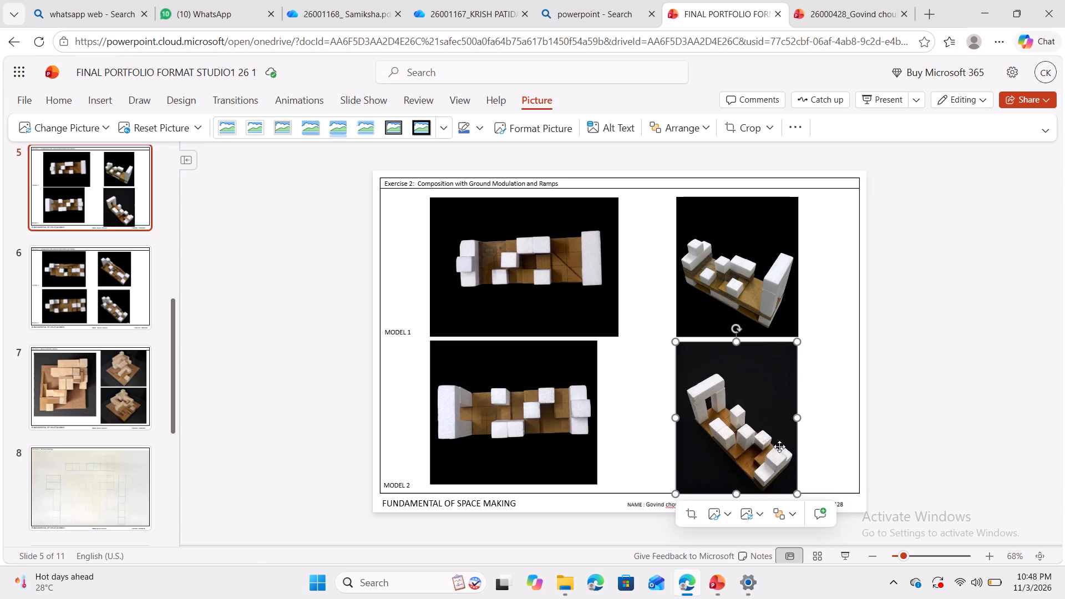
pyautogui.click(737, 417)
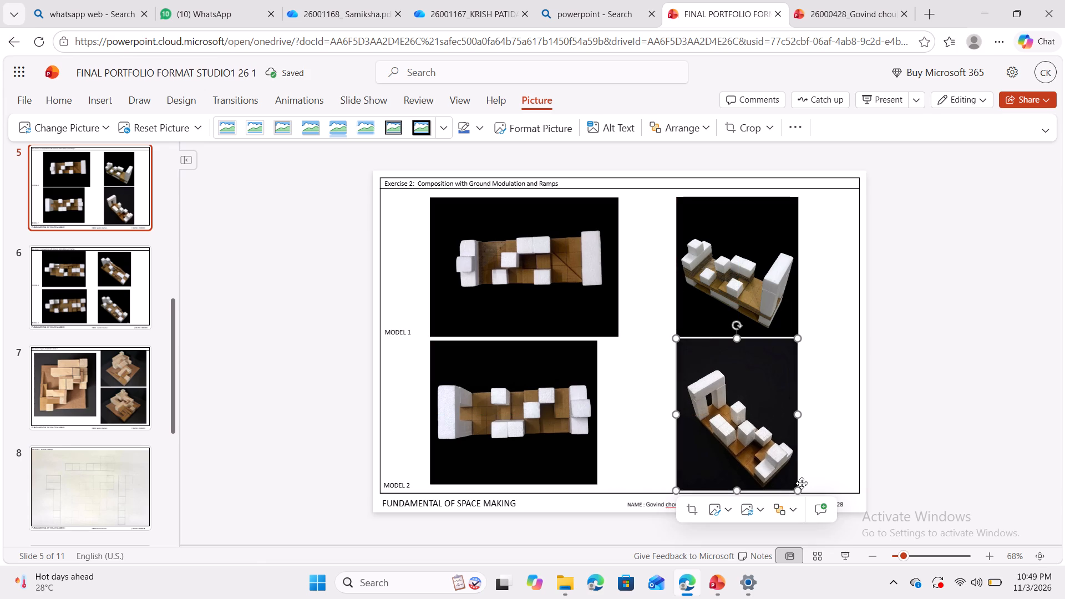
pyautogui.moveTo(795, 415); pyautogui.dragTo(800, 415)
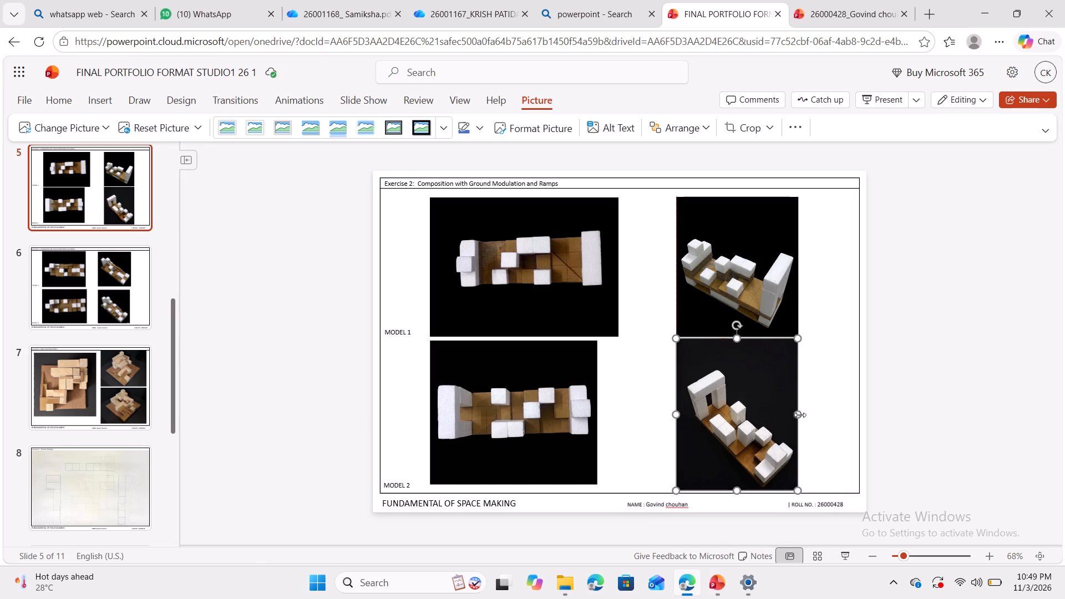
pyautogui.moveTo(800, 415); pyautogui.dragTo(808, 415)
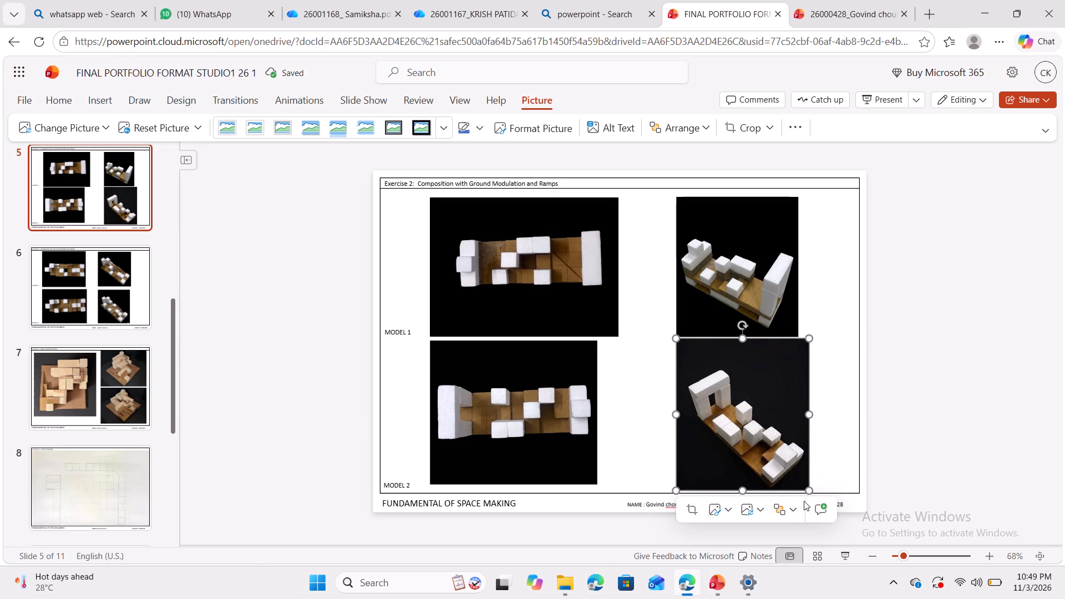
pyautogui.moveTo(809, 491); pyautogui.dragTo(802, 487)
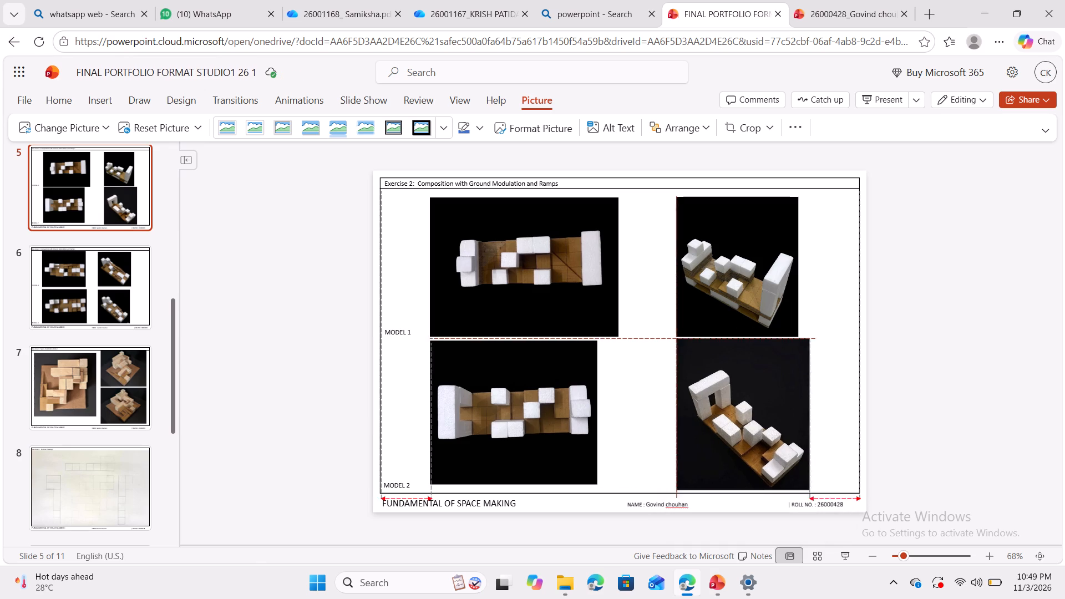
pyautogui.moveTo(802, 487); pyautogui.dragTo(797, 478)
pyautogui.click(924, 373)
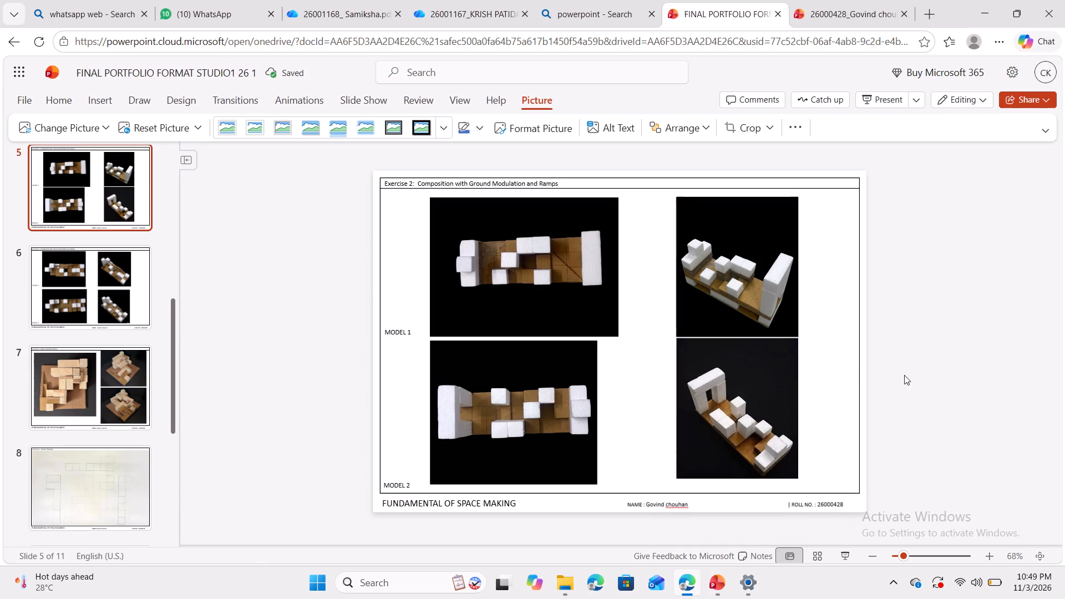
# Review the Exercise 2 Model 1 and 2 slide against the Exercise 1 slides for Models 3 to 6.
pyautogui.scroll(7, 291, 256)
pyautogui.moveTo(274, 211); pyautogui.dragTo(194, 10, button='right')
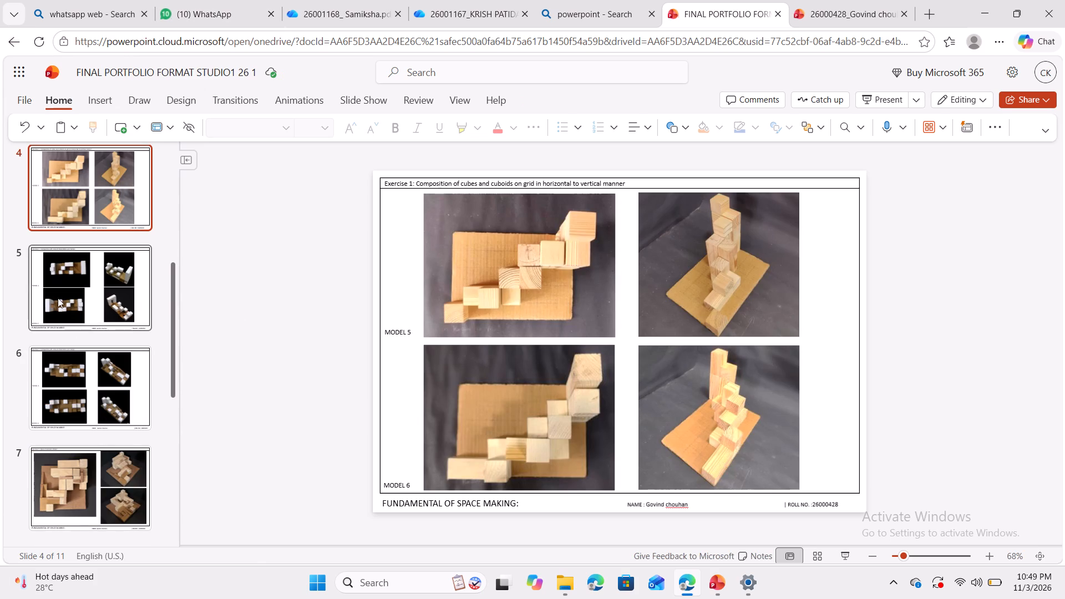
pyautogui.moveTo(78, 273); pyautogui.dragTo(80, 264)
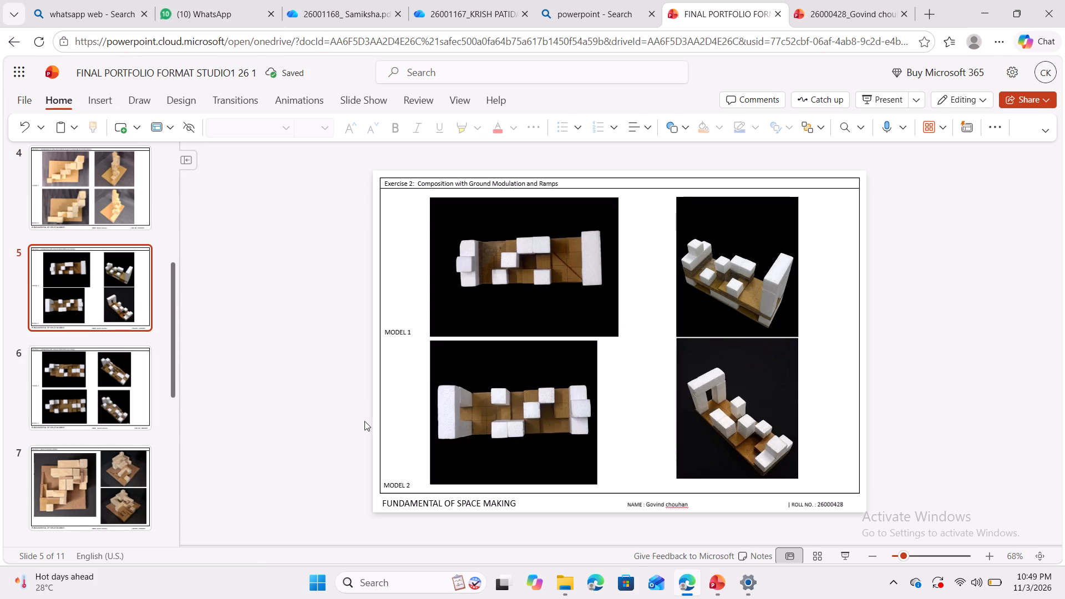
pyautogui.scroll(3, 416, 483)
pyautogui.scroll(2, 94, 200)
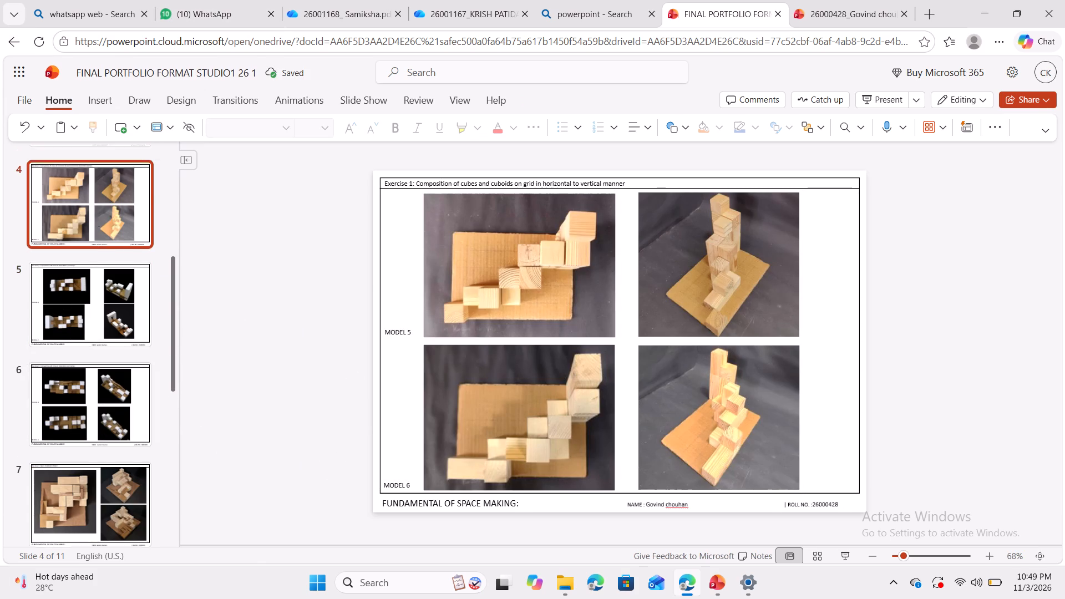
pyautogui.click(104, 229)
pyautogui.scroll(1, 105, 228)
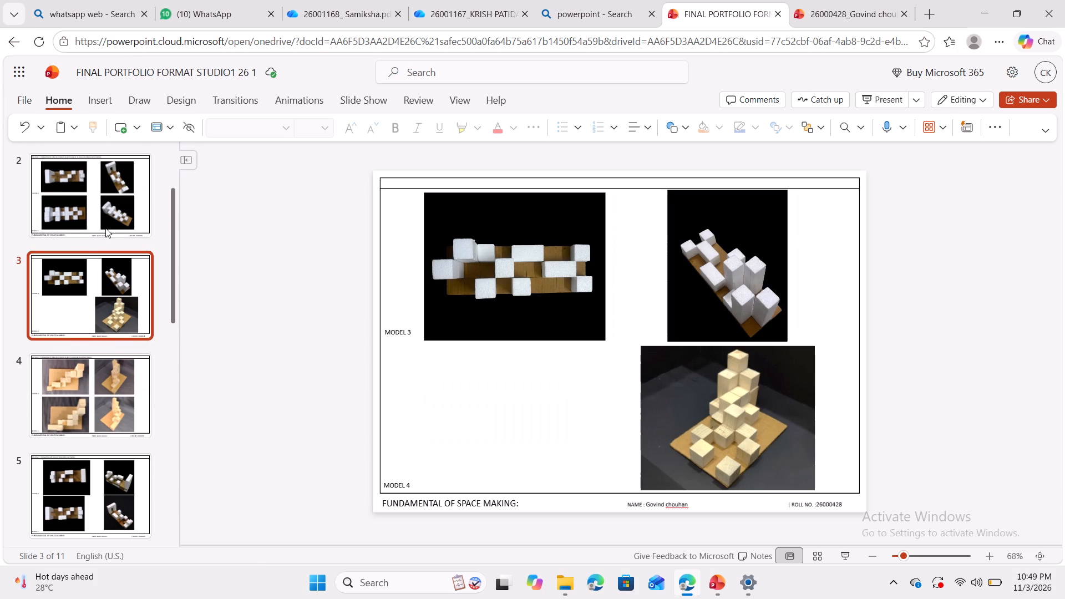
# Look through the slide thumbnails from the cover to slide 11 to check photos and page order.
pyautogui.scroll(3, 105, 228)
pyautogui.scroll(-4, 106, 229)
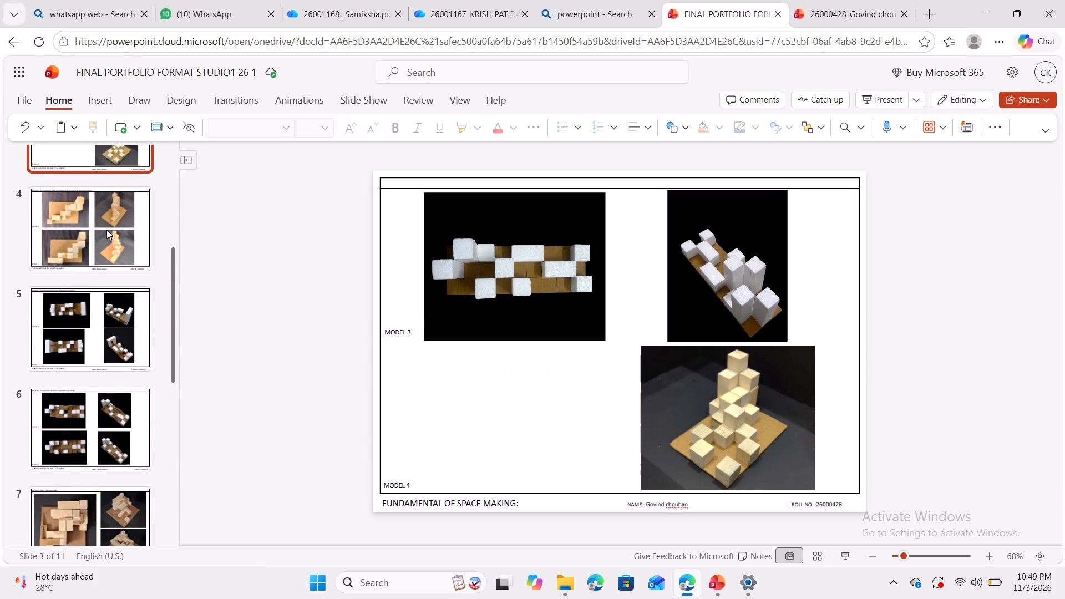
pyautogui.scroll(-6, 106, 230)
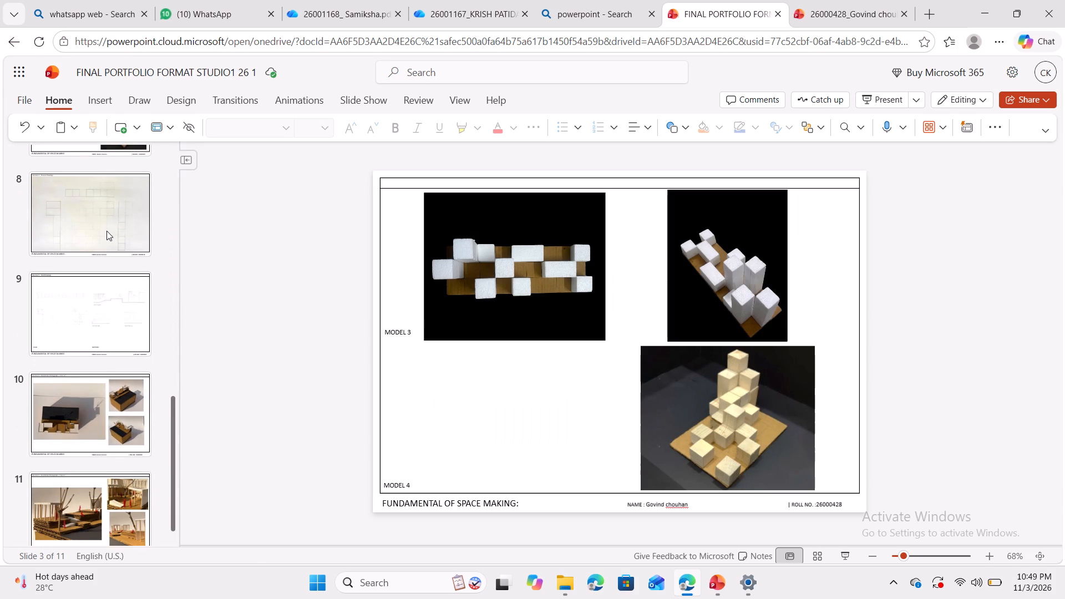
pyautogui.scroll(-3, 106, 231)
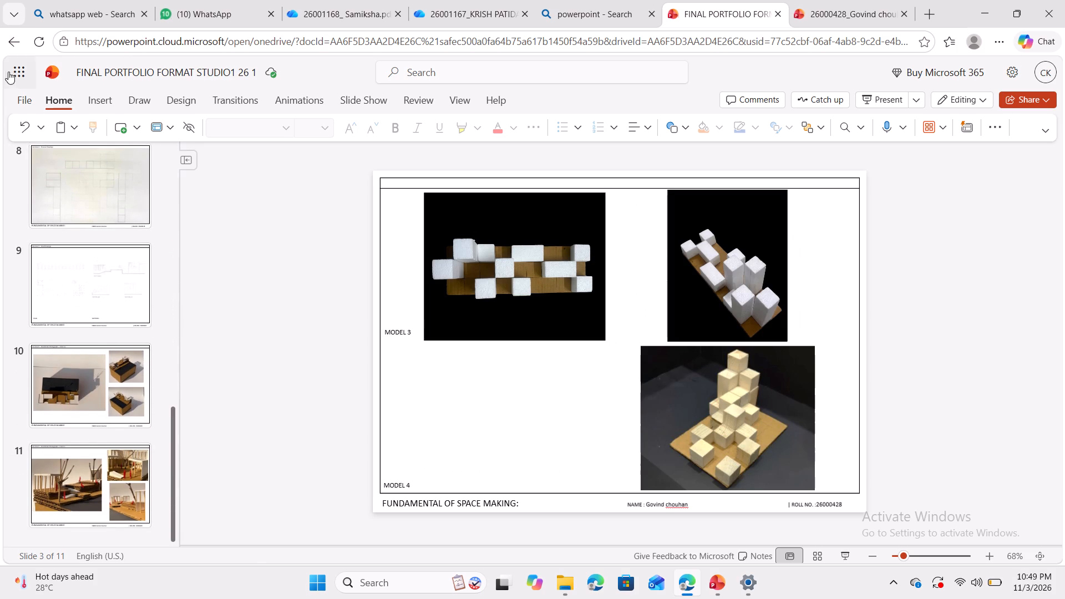
pyautogui.scroll(15, 100, 251)
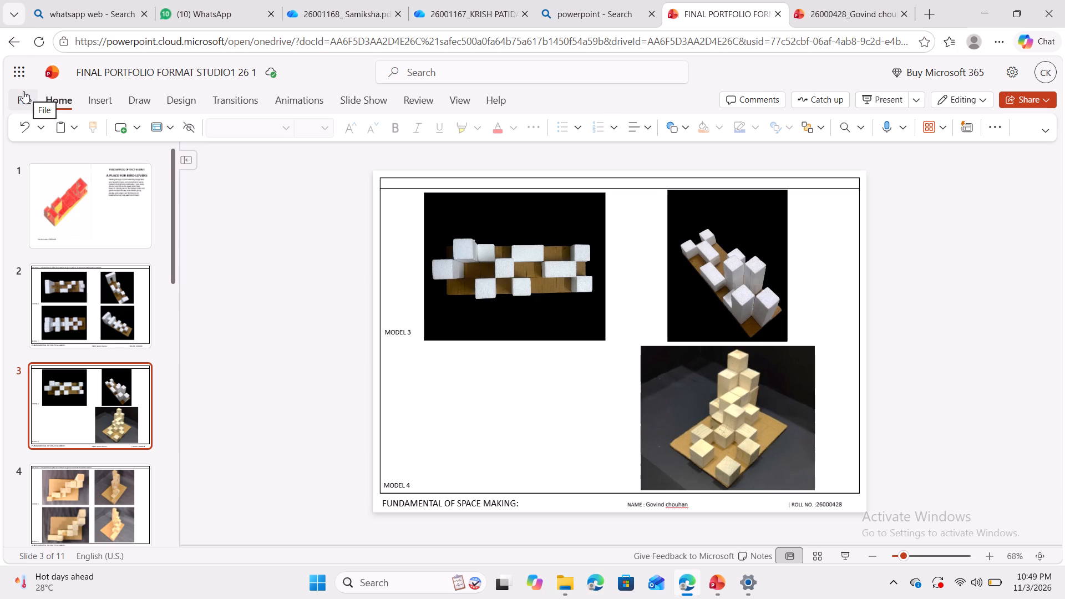
# Export the FINAL PORTFOLIO FORMAT STUDIO1 26 1 presentation as a PDF download.
pyautogui.click(21, 97)
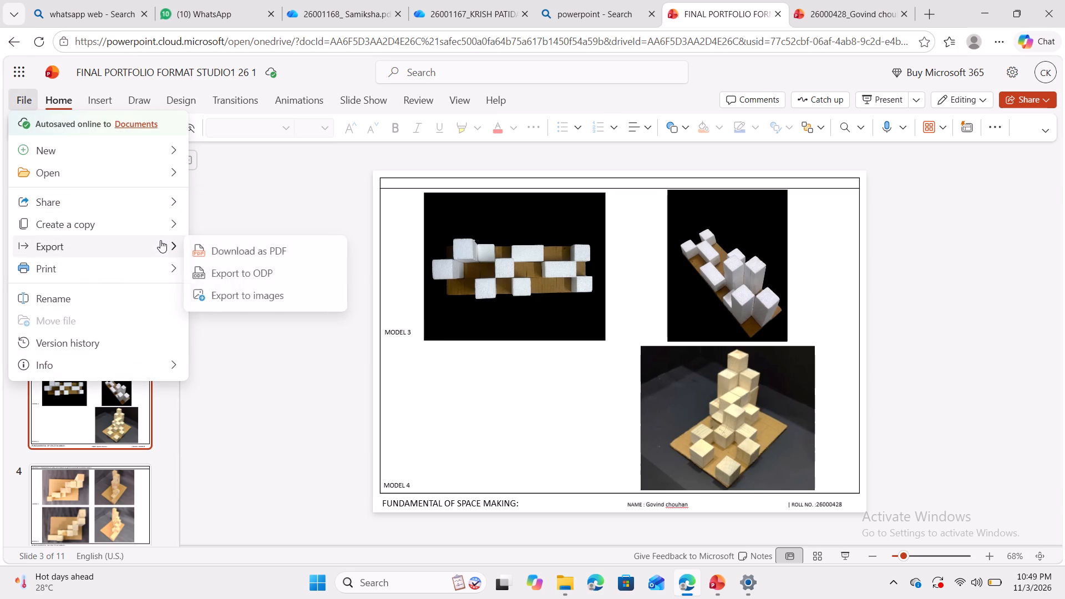
pyautogui.click(215, 256)
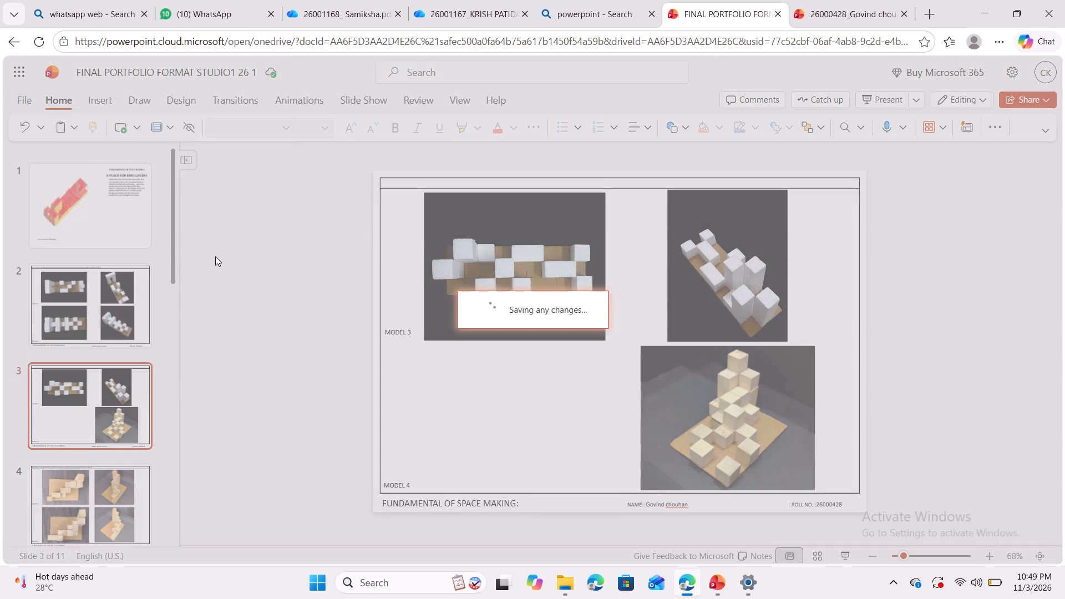
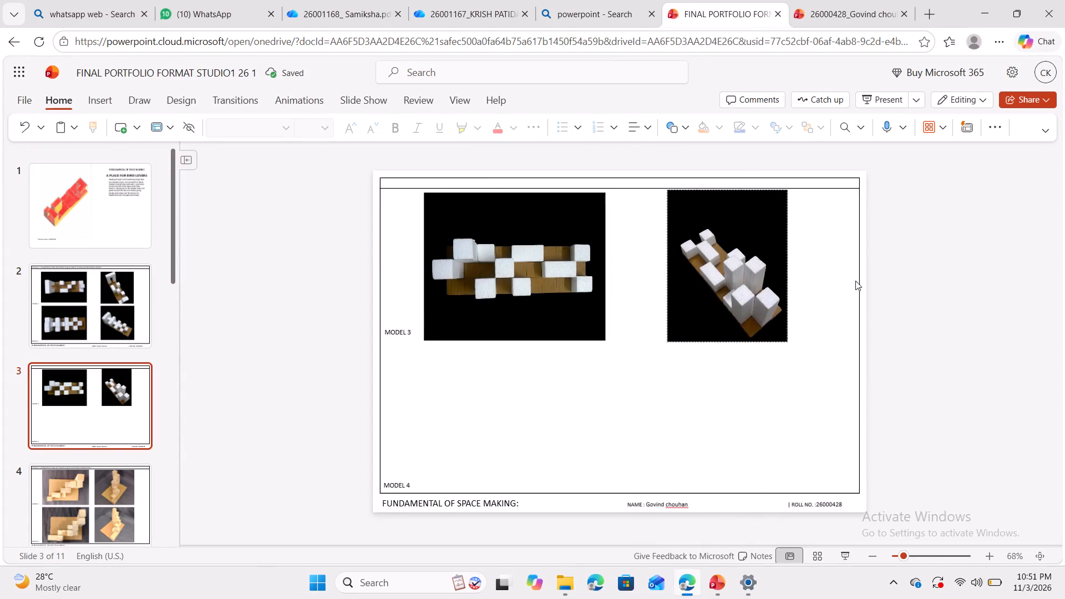
# Page through the slides from Exercise 1 Models 1 and 2 to the Exercise 5 final drawings, checking the photos and layout.
pyautogui.scroll(1, 864, 338)
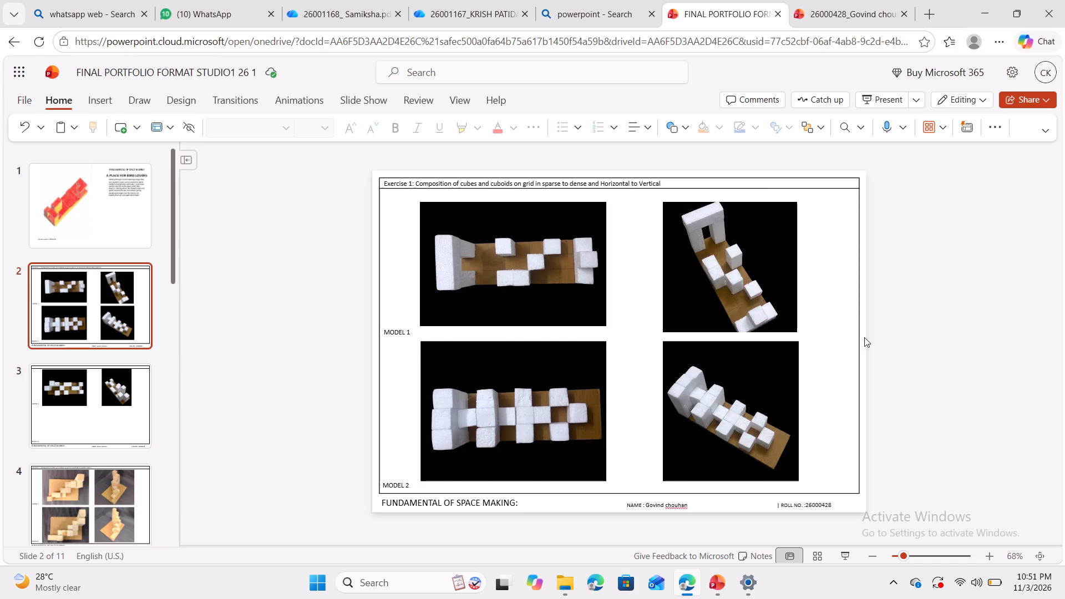
pyautogui.scroll(3, 864, 337)
pyautogui.scroll(-15, 864, 336)
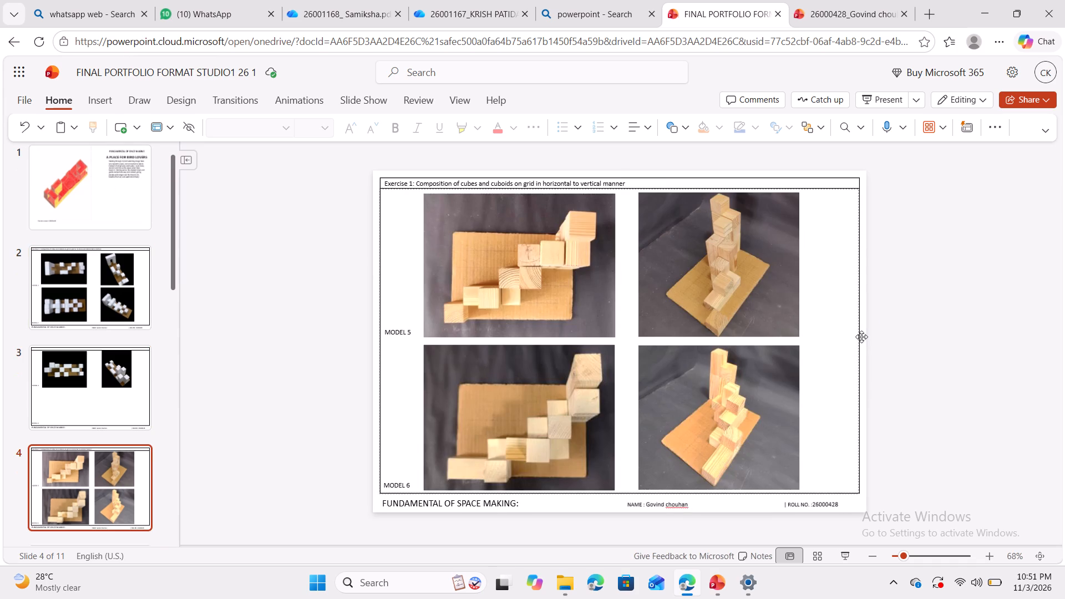
pyautogui.scroll(-7, 861, 337)
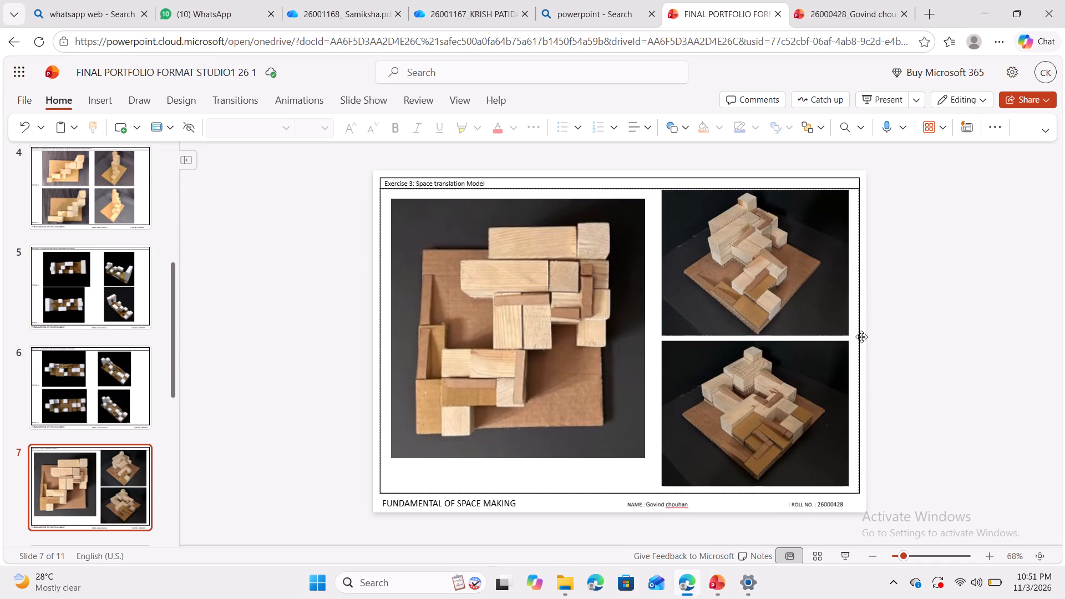
pyautogui.scroll(-2, 861, 337)
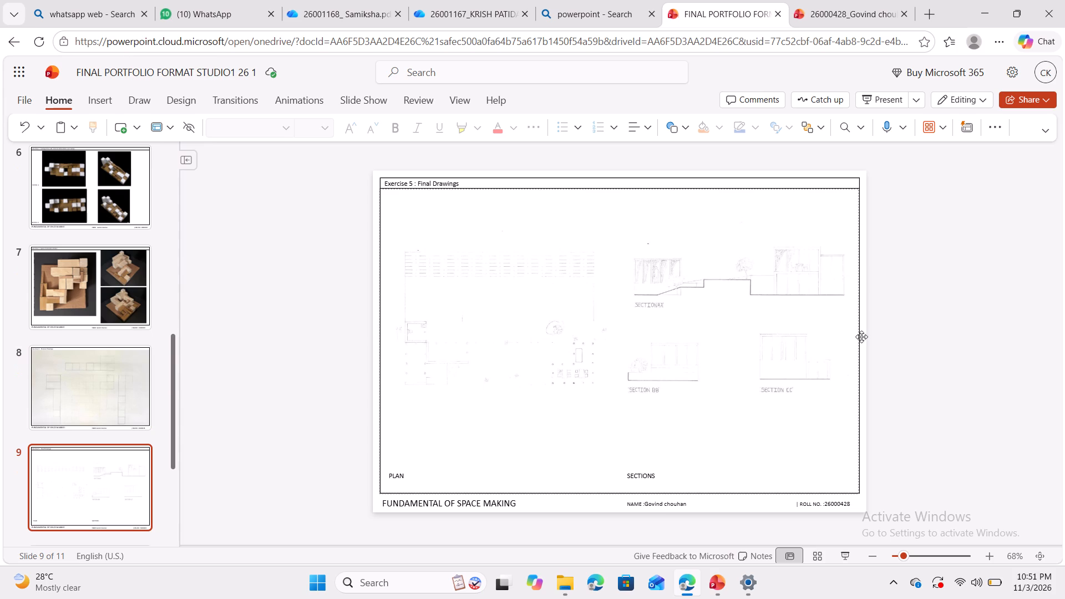